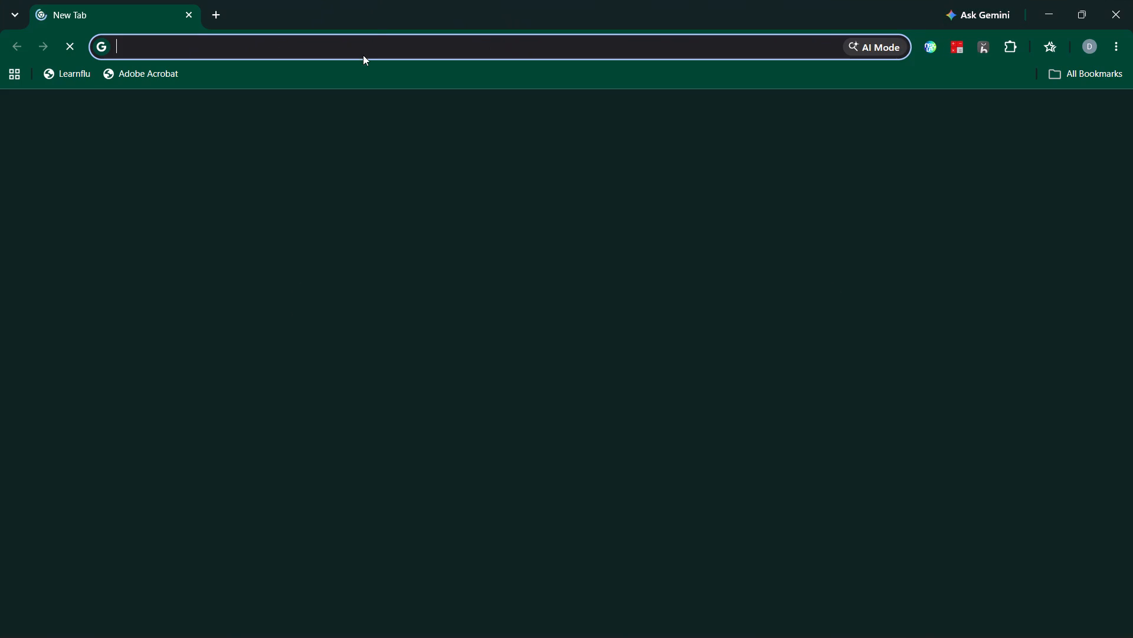
Search Google Images for "bcd to 7 segment decoder".
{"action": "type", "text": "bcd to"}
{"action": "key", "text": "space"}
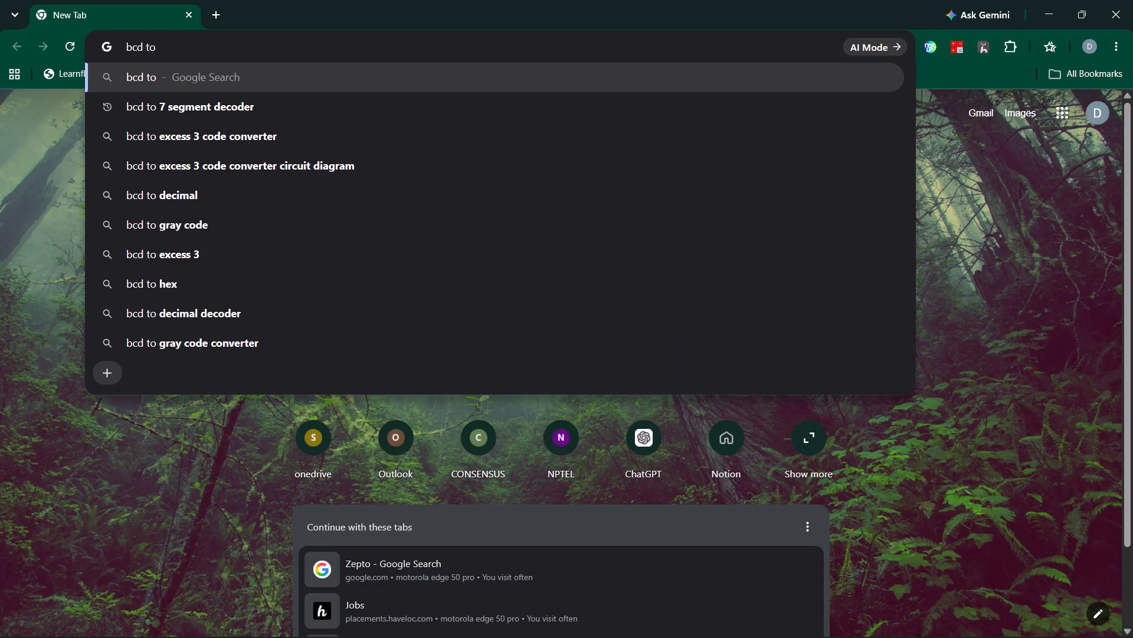
{"action": "left_click", "coordinate": [303, 106]}
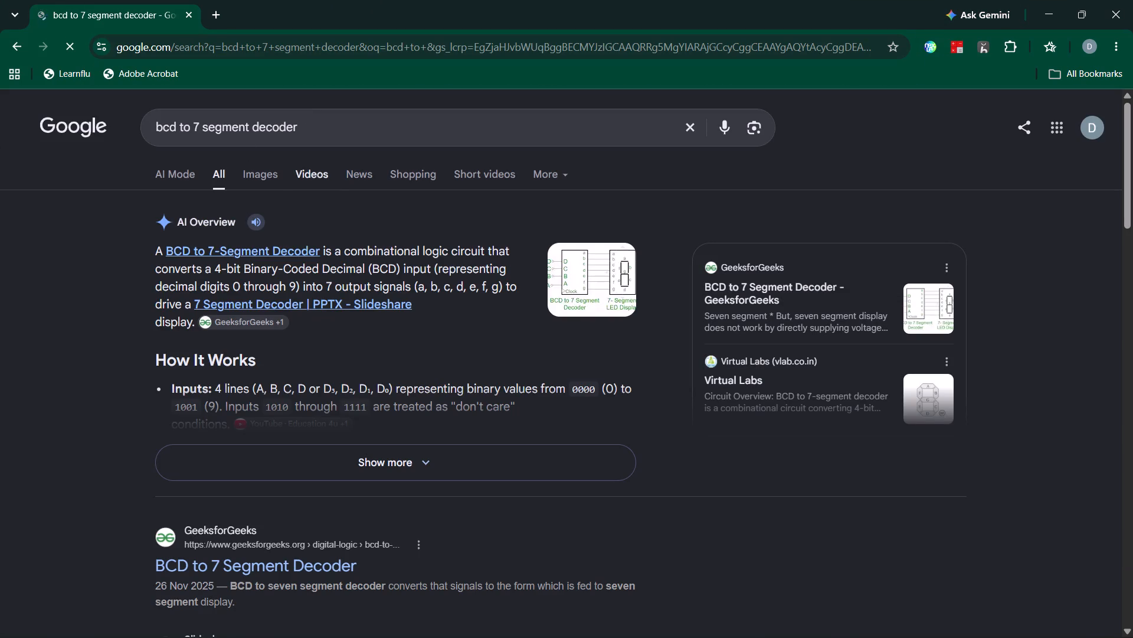
{"action": "left_click", "coordinate": [272, 182]}
{"action": "left_click", "coordinate": [267, 178]}
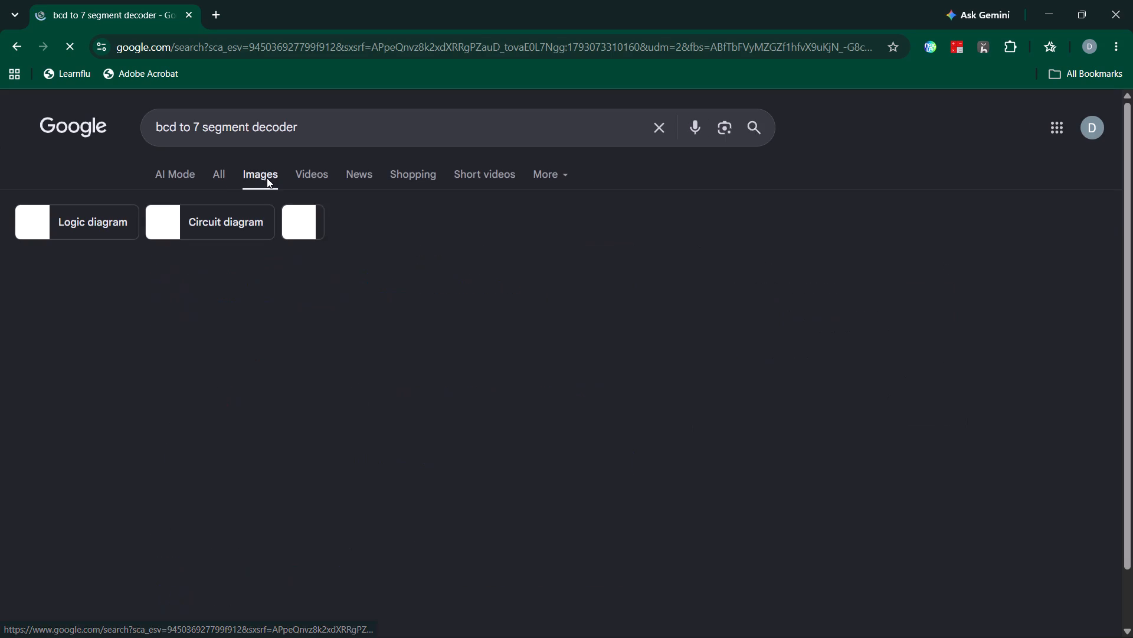
Save Facebook's red-titled "BCD to 7-Segment Display Decoder" image with the logic circuit to Downloads as images.jpg.
{"action": "scroll", "coordinate": [649, 344], "scroll_direction": "down", "scroll_amount": 1}
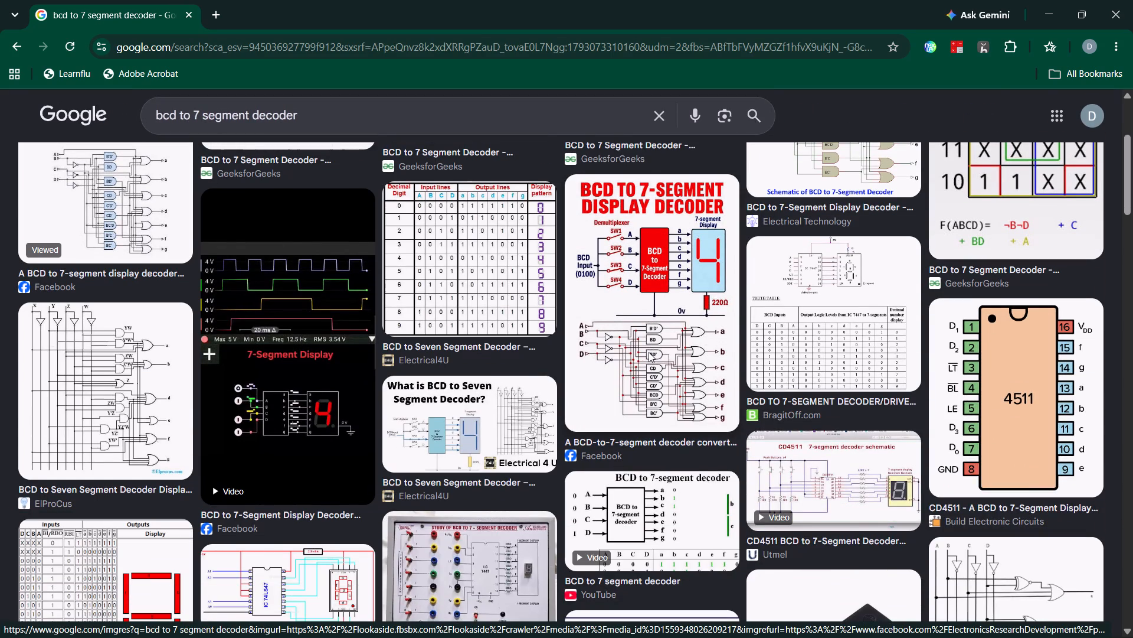
{"action": "scroll", "coordinate": [649, 352], "scroll_direction": "down", "scroll_amount": 1}
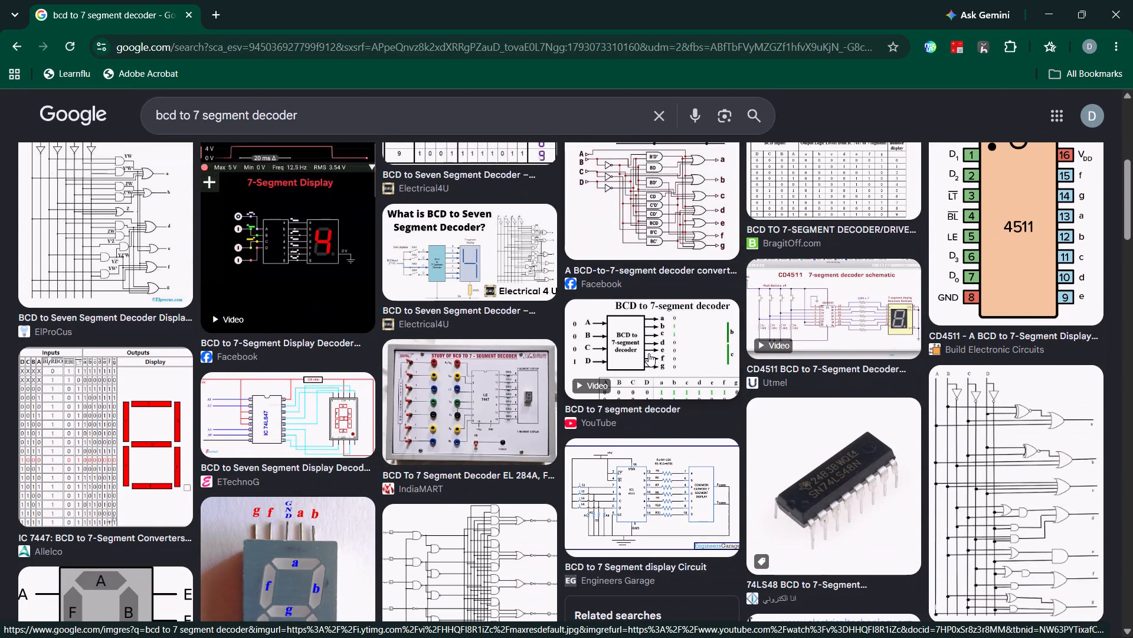
{"action": "scroll", "coordinate": [649, 354], "scroll_direction": "down", "scroll_amount": 1}
{"action": "scroll", "coordinate": [649, 354], "scroll_direction": "up", "scroll_amount": 2}
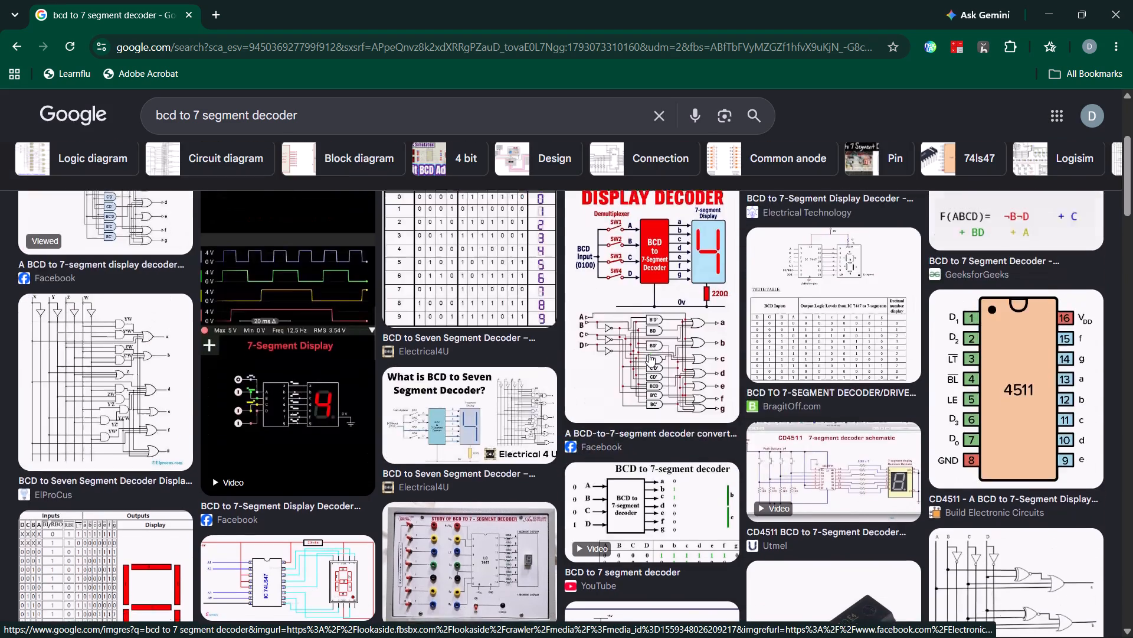
{"action": "scroll", "coordinate": [649, 354], "scroll_direction": "up", "scroll_amount": 1}
{"action": "left_click", "coordinate": [647, 399]}
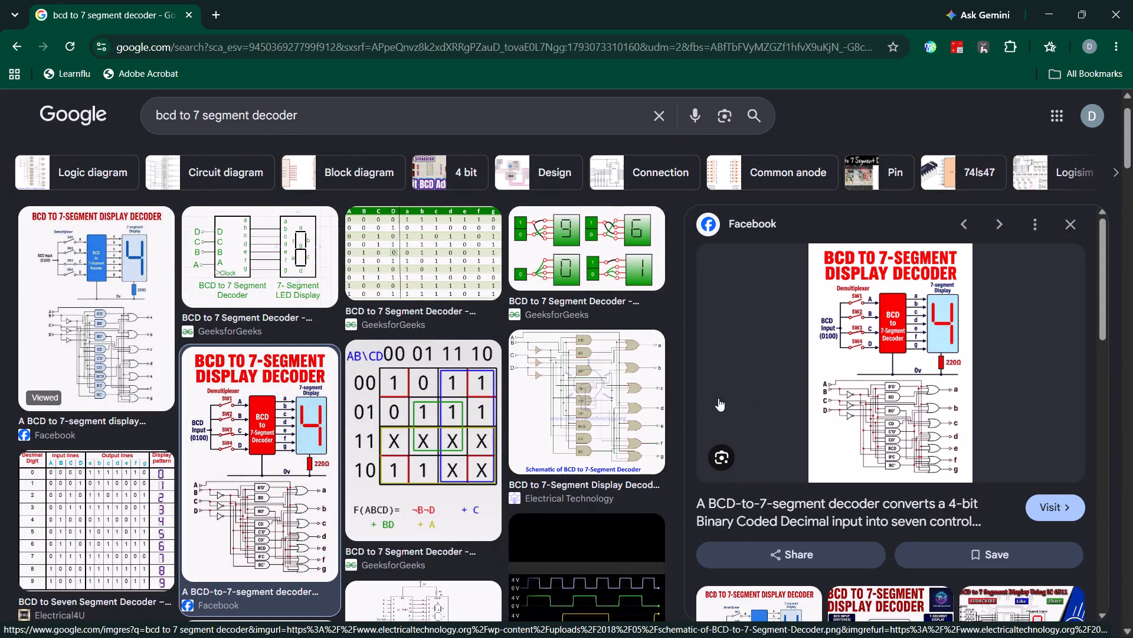
{"action": "right_click", "coordinate": [913, 363]}
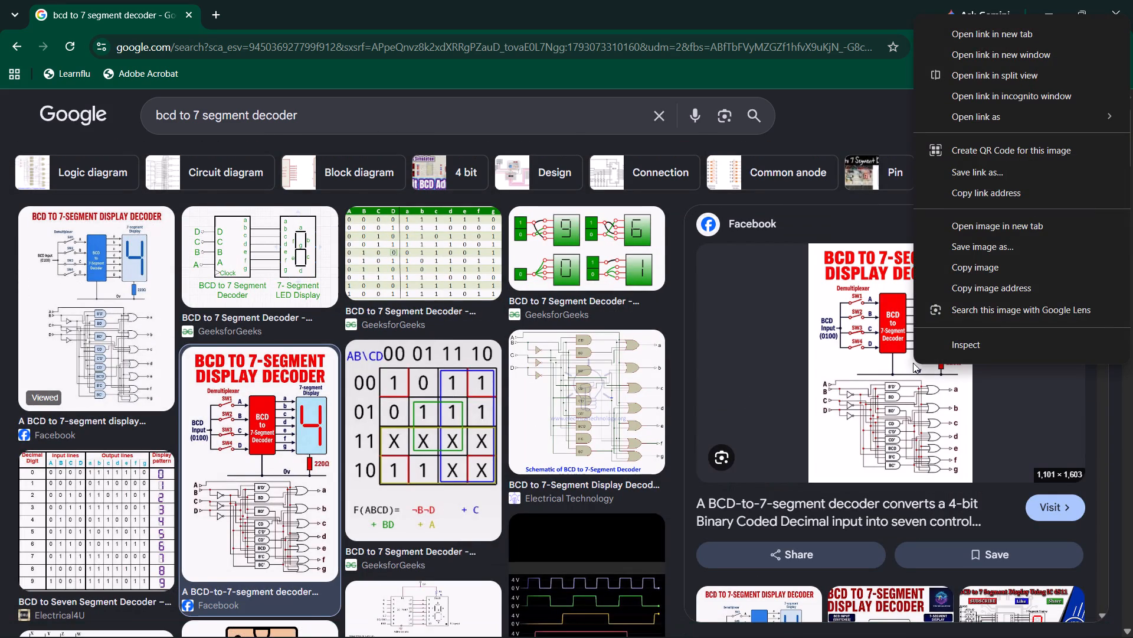
{"action": "left_click", "coordinate": [966, 246]}
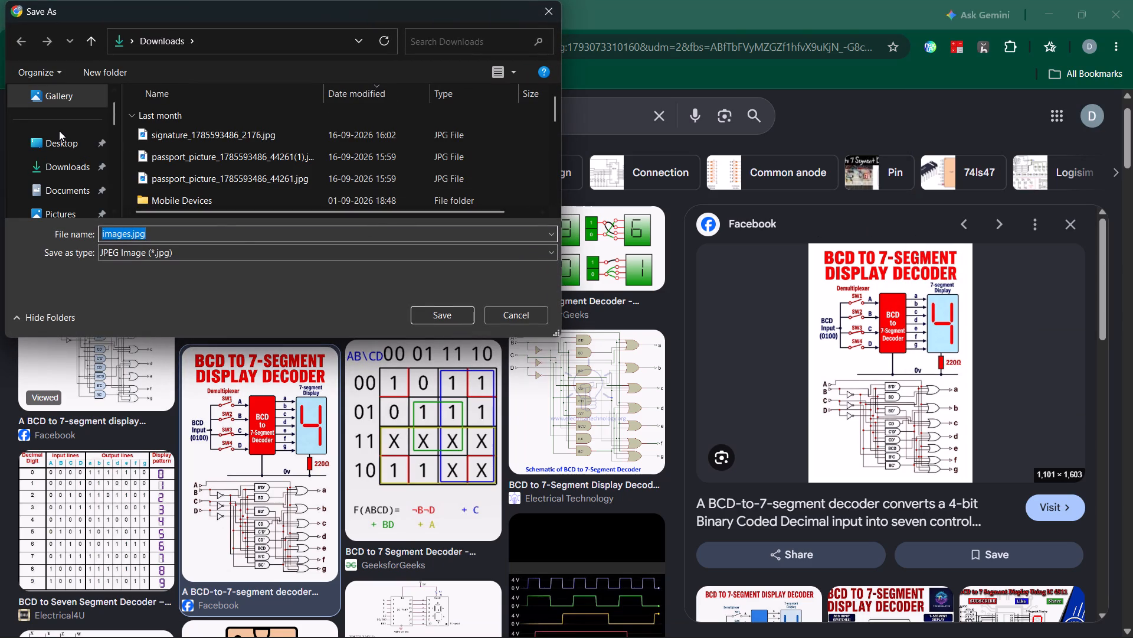
{"action": "left_click", "coordinate": [433, 301]}
{"action": "left_click", "coordinate": [435, 308]}
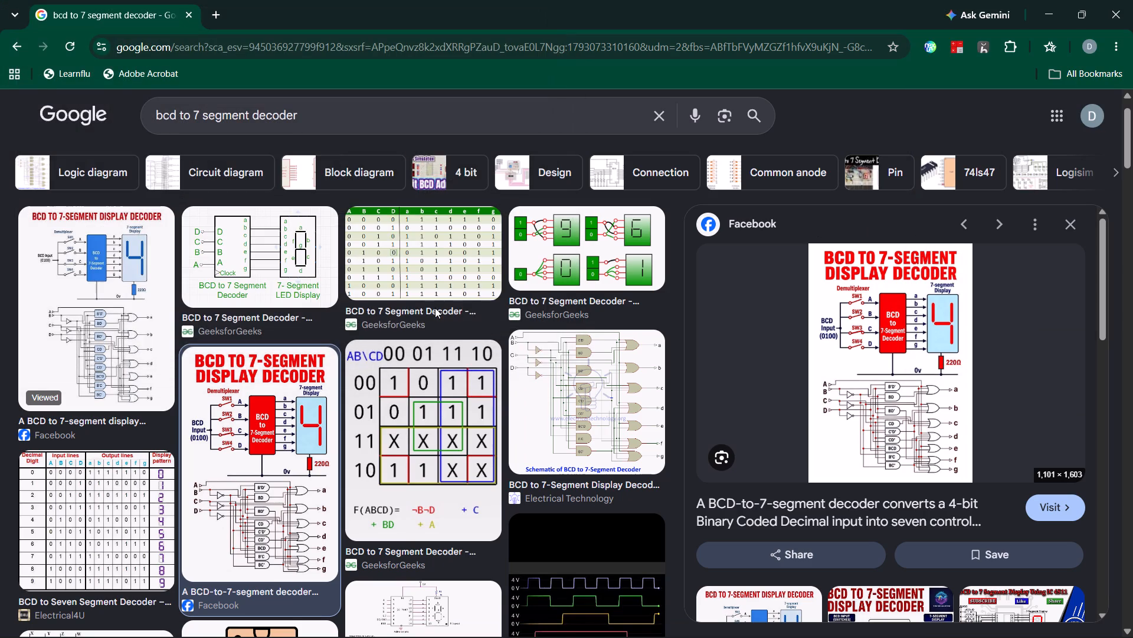
Switch from the browser to the Simulation_Assignment_Report_Question_6 document in Word.
{"action": "left_click", "coordinate": [1086, 0]}
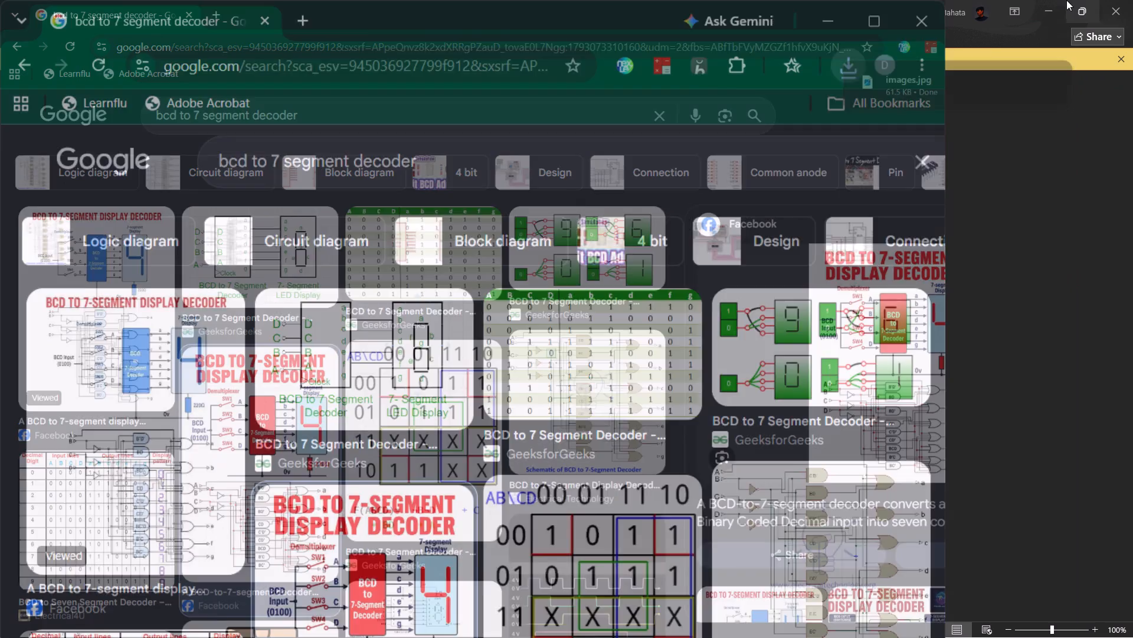
{"action": "left_click", "coordinate": [629, 15]}
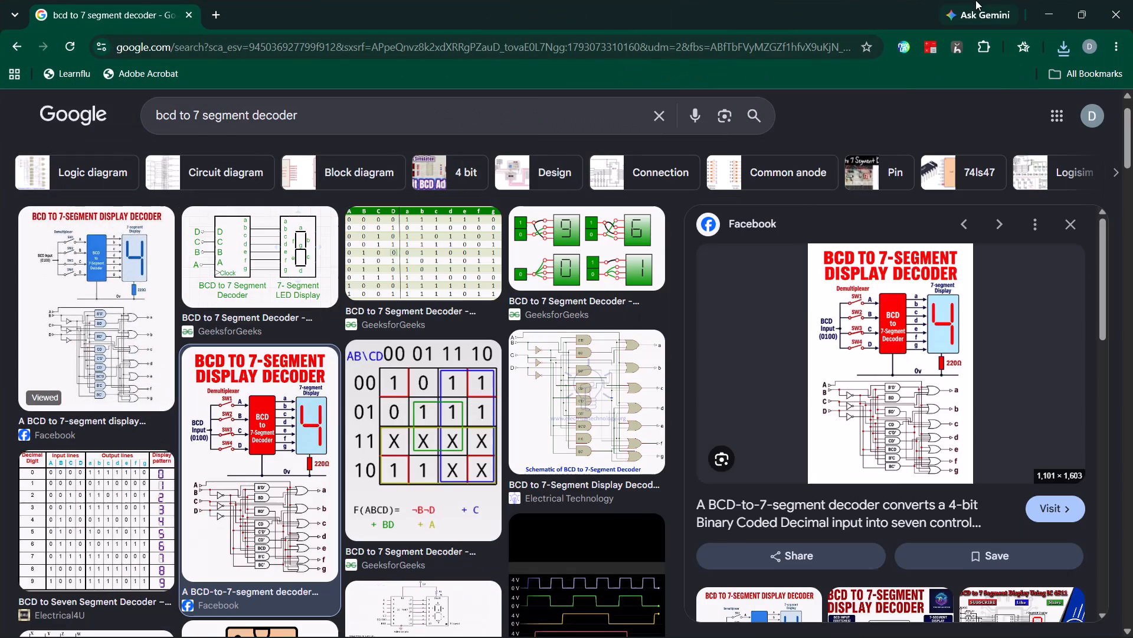
{"action": "left_click", "coordinate": [1046, 6]}
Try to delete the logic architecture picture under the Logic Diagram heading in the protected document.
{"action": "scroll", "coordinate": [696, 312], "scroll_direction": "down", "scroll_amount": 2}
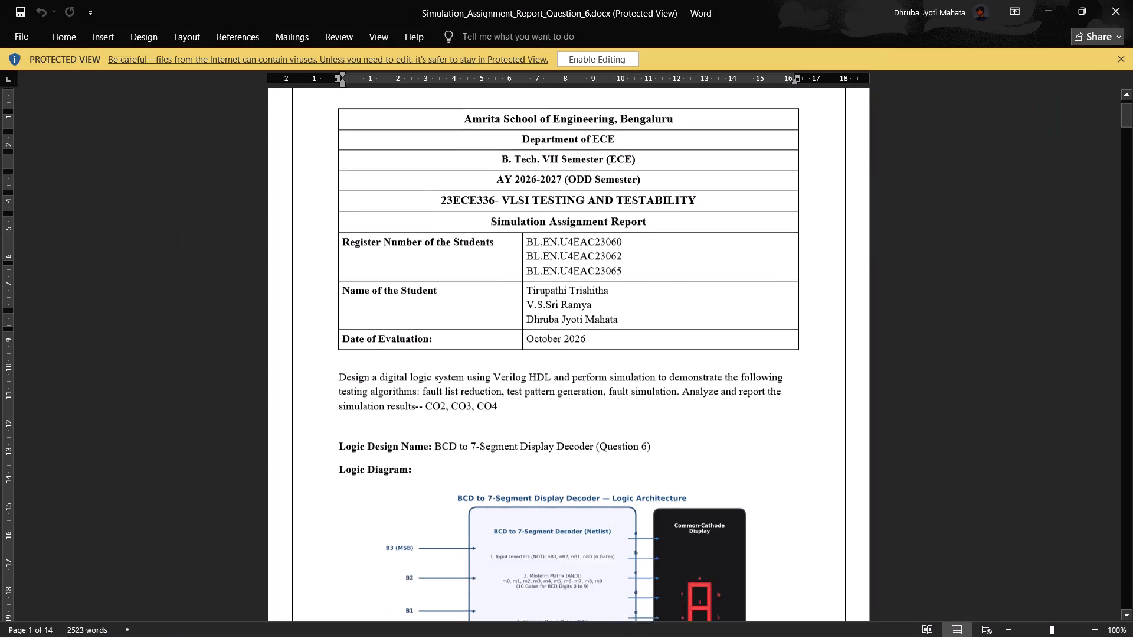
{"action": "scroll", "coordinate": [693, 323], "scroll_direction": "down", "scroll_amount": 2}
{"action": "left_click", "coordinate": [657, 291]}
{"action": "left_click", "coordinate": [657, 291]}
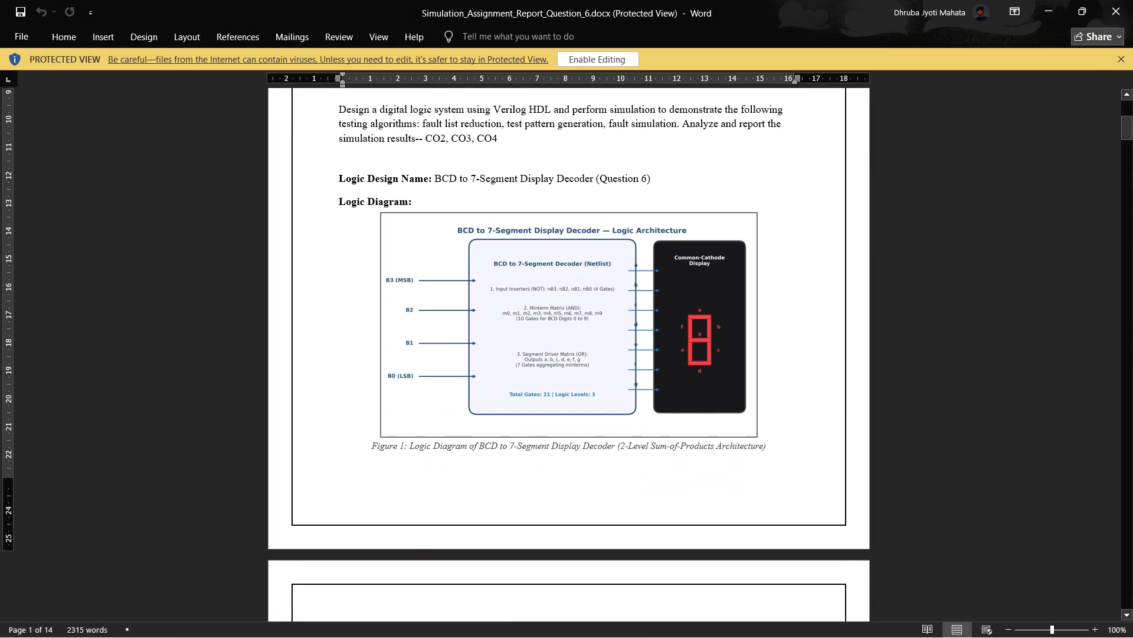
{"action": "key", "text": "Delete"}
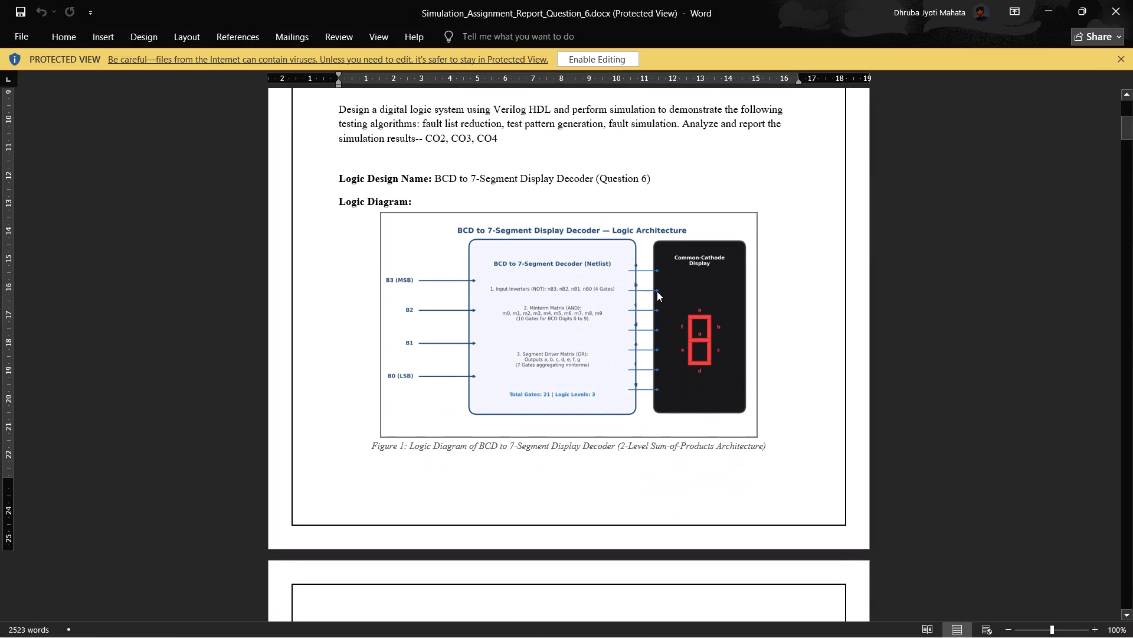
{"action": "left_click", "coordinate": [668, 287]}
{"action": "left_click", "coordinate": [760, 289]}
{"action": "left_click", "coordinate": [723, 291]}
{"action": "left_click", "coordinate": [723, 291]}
Enable editing for the protected report.
{"action": "left_click", "coordinate": [578, 51]}
{"action": "left_click", "coordinate": [588, 65]}
Delete the logic architecture picture between the Logic Diagram heading and the Figure 1 caption.
{"action": "scroll", "coordinate": [748, 268], "scroll_direction": "up", "scroll_amount": 2}
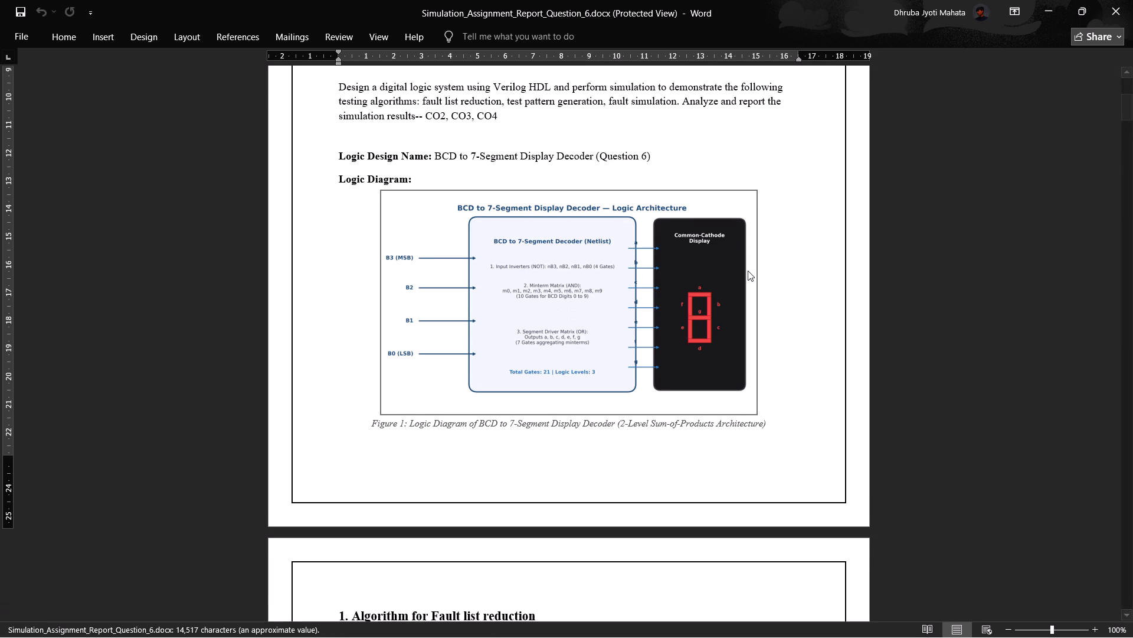
{"action": "scroll", "coordinate": [749, 271], "scroll_direction": "up", "scroll_amount": 2}
{"action": "scroll", "coordinate": [749, 271], "scroll_direction": "down", "scroll_amount": 2}
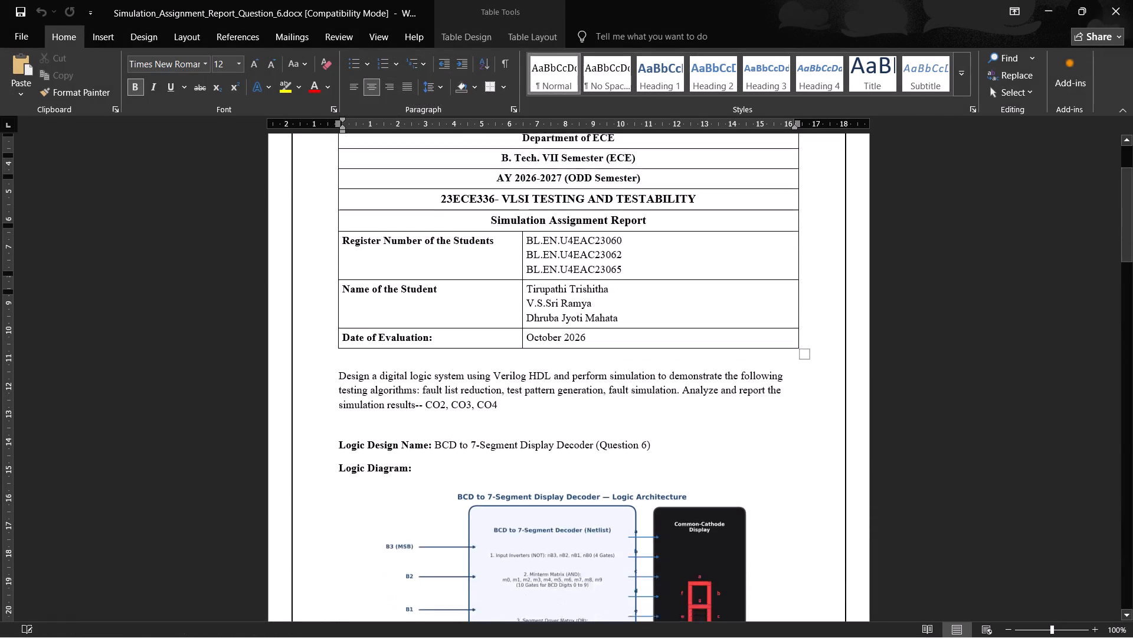
{"action": "scroll", "coordinate": [749, 271], "scroll_direction": "down", "scroll_amount": 2}
{"action": "left_click", "coordinate": [637, 333]}
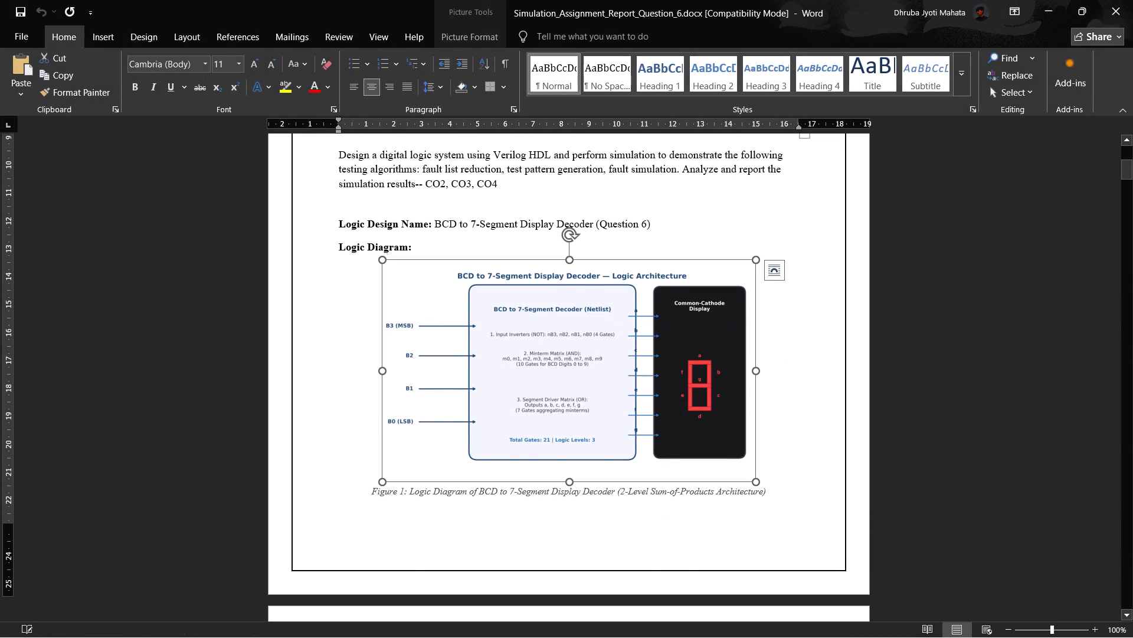
{"action": "key", "text": "Delete"}
Insert the picture images.jpg from the Downloads folder directly after the Logic Diagram heading.
{"action": "left_click", "coordinate": [542, 254]}
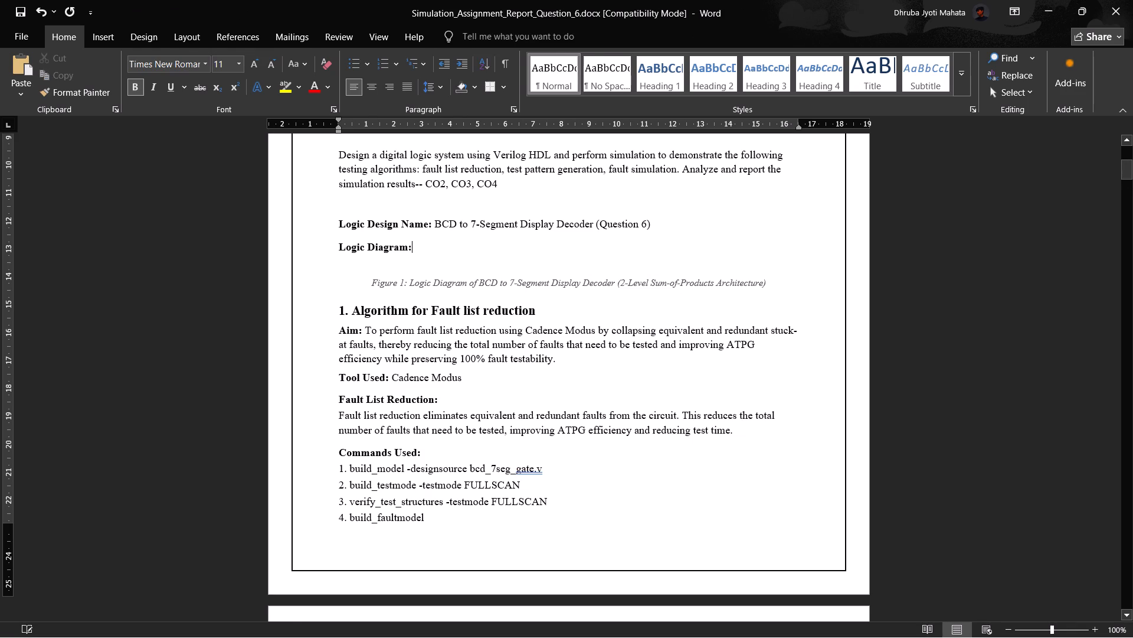
{"action": "scroll", "coordinate": [564, 315], "scroll_direction": "up", "scroll_amount": 4}
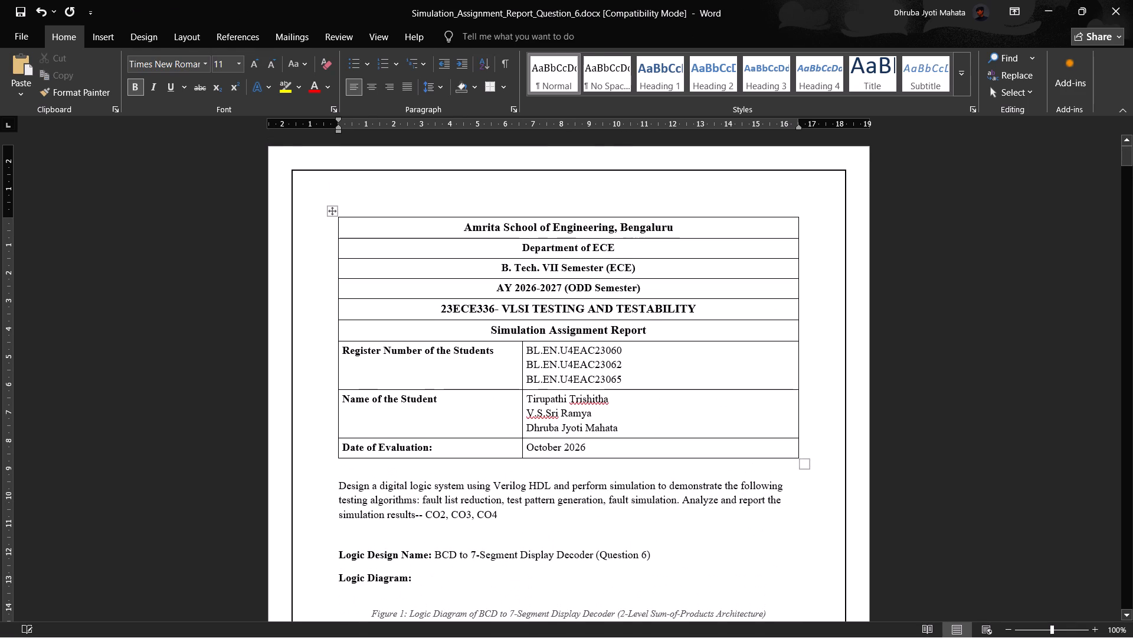
{"action": "scroll", "coordinate": [581, 350], "scroll_direction": "down", "scroll_amount": 2}
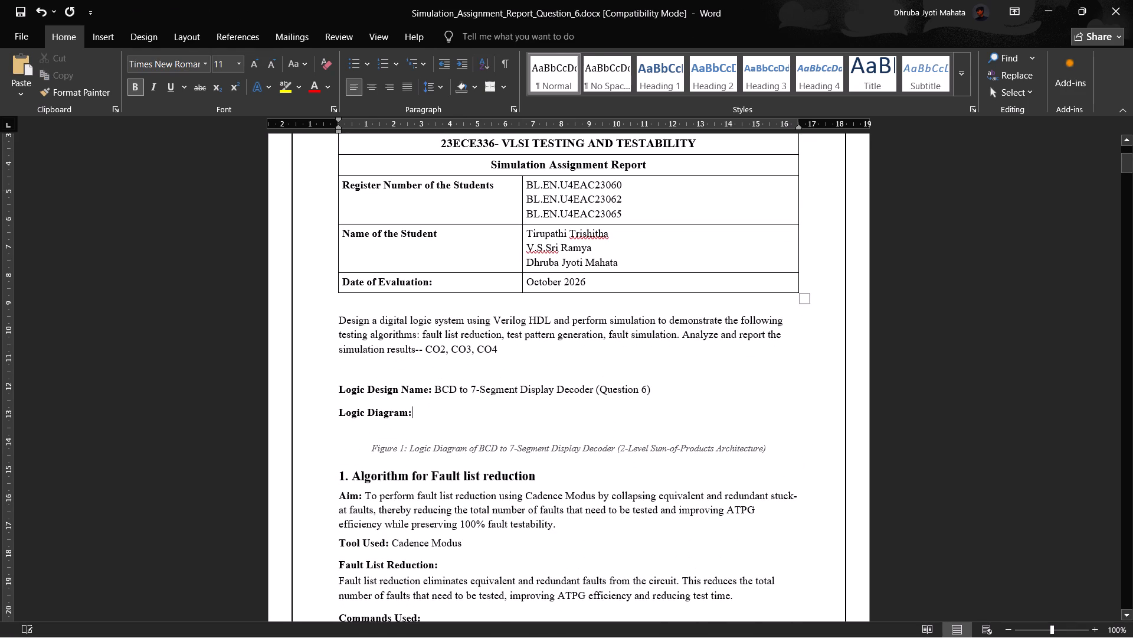
{"action": "left_click", "coordinate": [117, 30]}
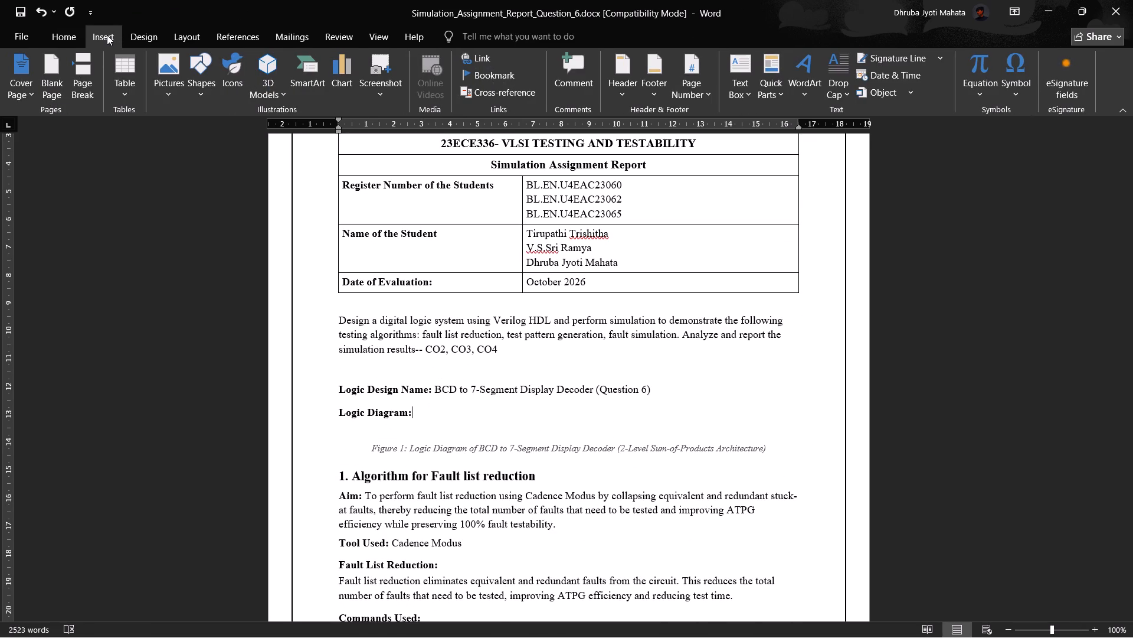
{"action": "left_click", "coordinate": [173, 82]}
{"action": "left_click", "coordinate": [188, 131]}
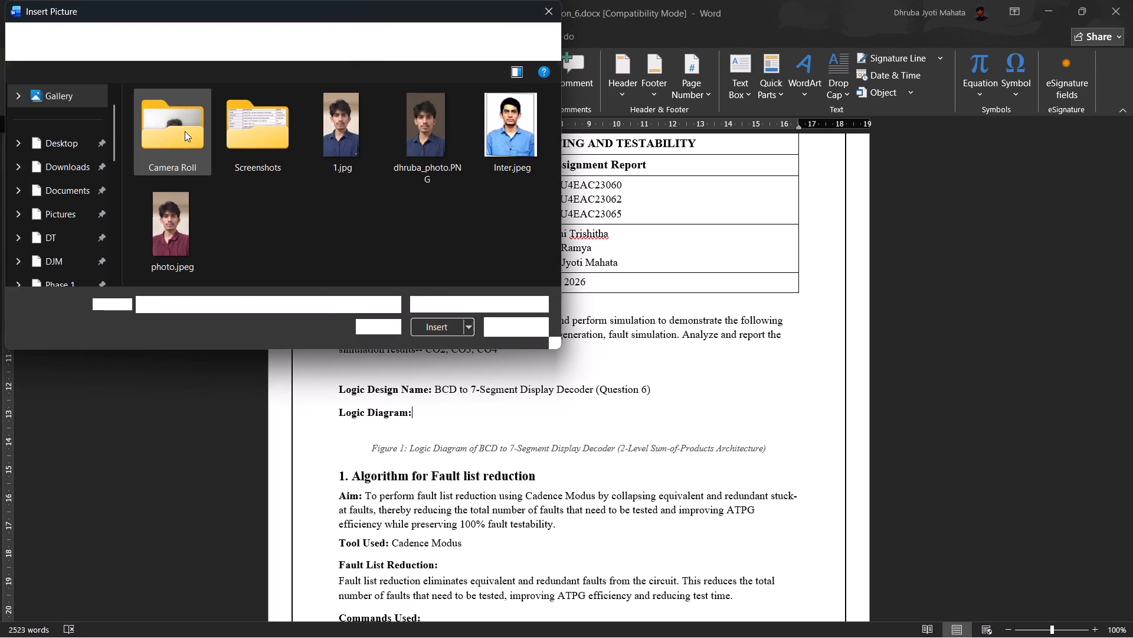
{"action": "left_click", "coordinate": [66, 160]}
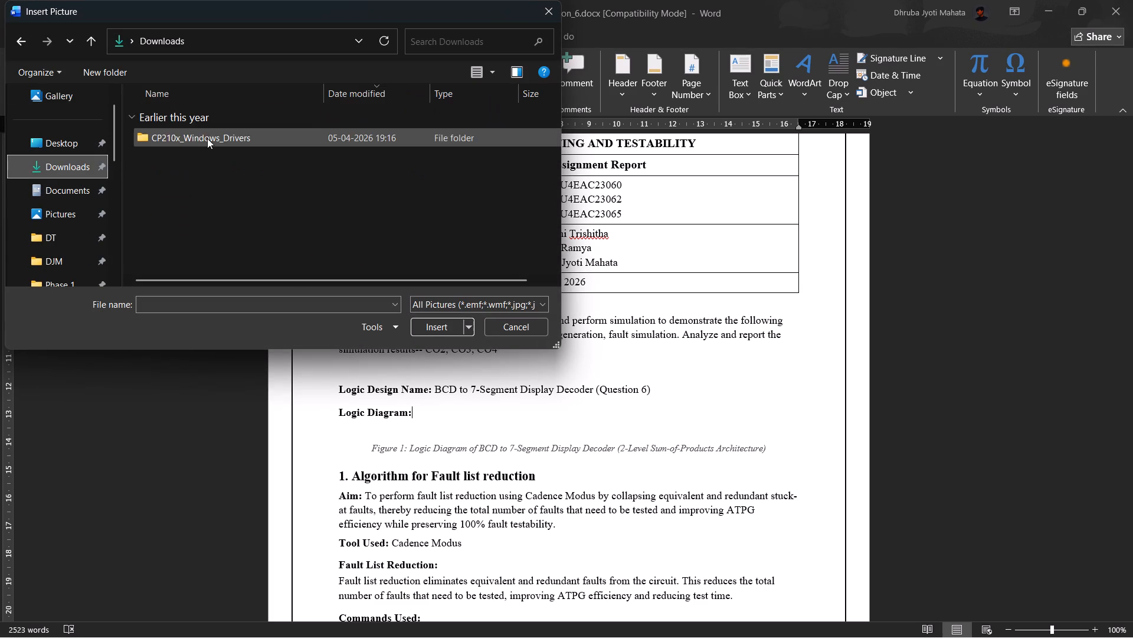
{"action": "left_click", "coordinate": [213, 138]}
{"action": "left_click", "coordinate": [438, 331]}
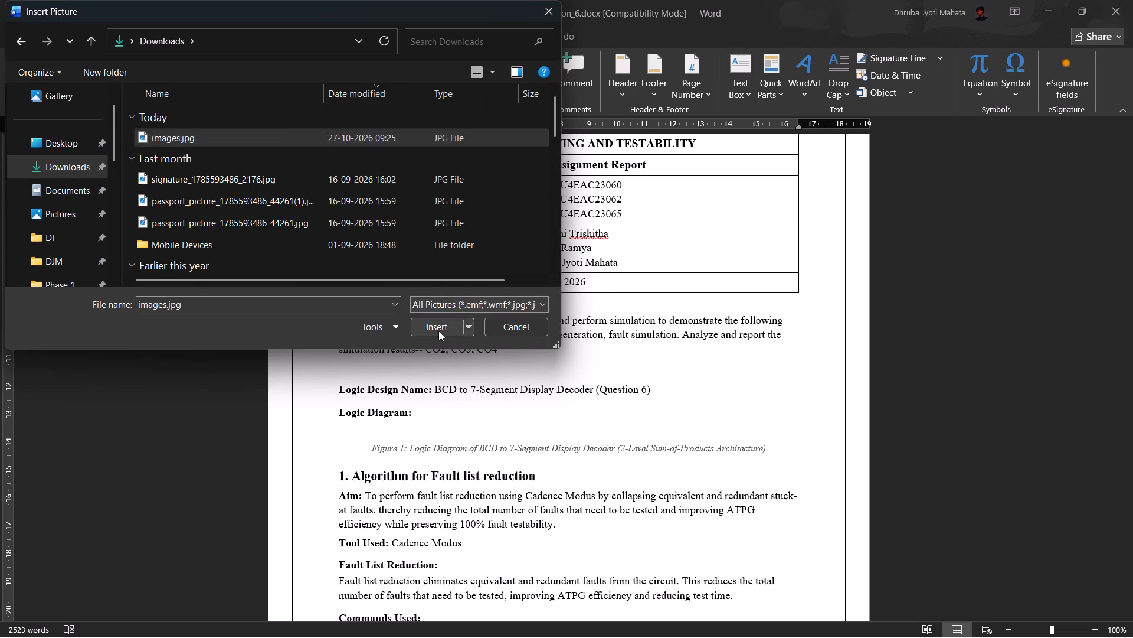
Move the inserted decoder picture onto its own line below the Logic Diagram heading with a line break.
{"action": "scroll", "coordinate": [663, 353], "scroll_direction": "down", "scroll_amount": 2}
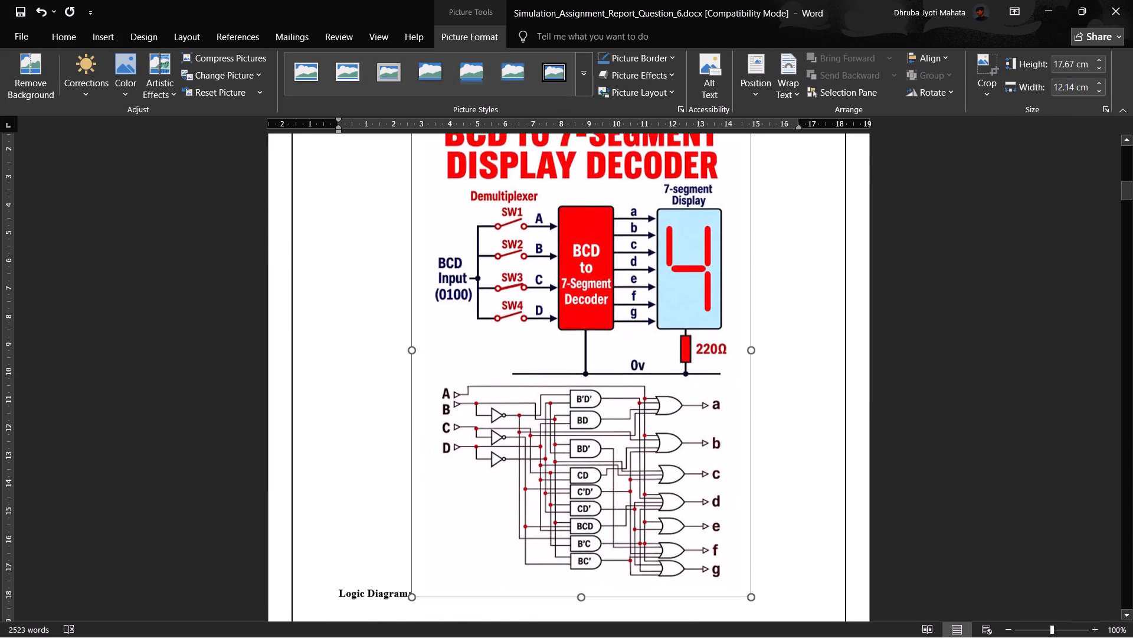
{"action": "scroll", "coordinate": [669, 359], "scroll_direction": "down", "scroll_amount": 2}
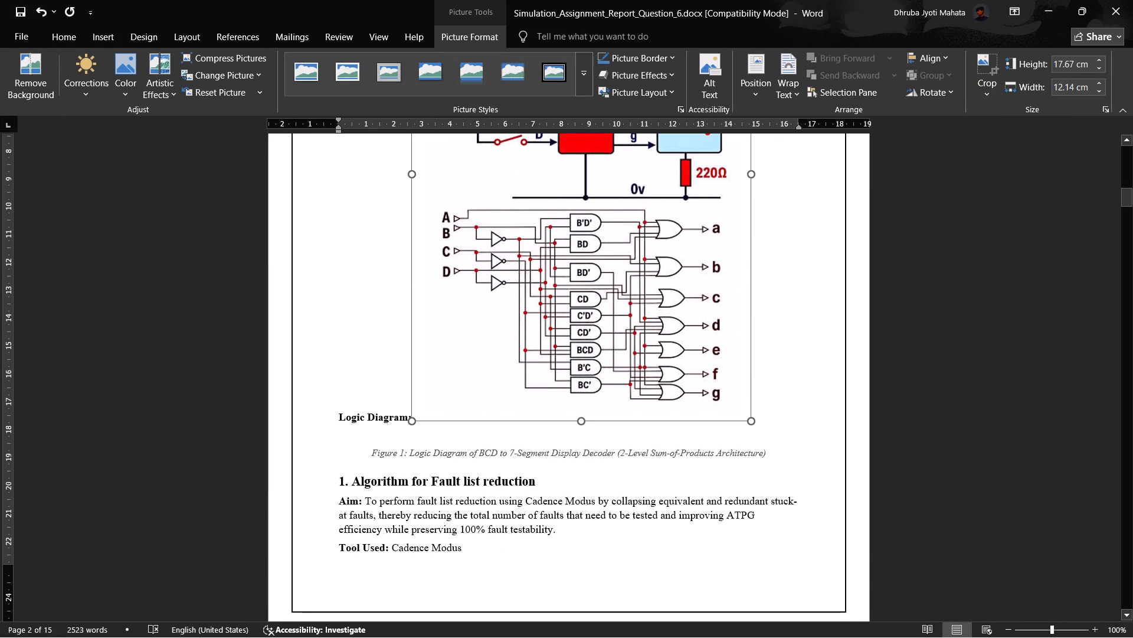
{"action": "key", "text": "shift+Return"}
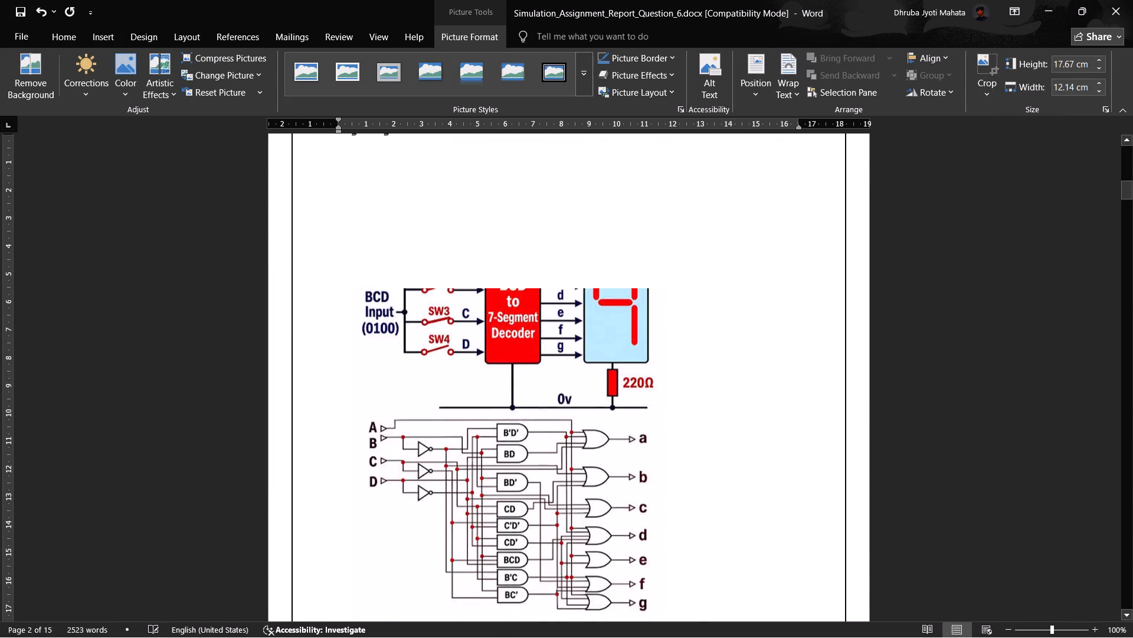
Duplicate the decoder picture by copying and pasting it in the Logic Diagram section.
{"action": "scroll", "coordinate": [358, 252], "scroll_direction": "down", "scroll_amount": 2}
{"action": "left_click", "coordinate": [493, 267]}
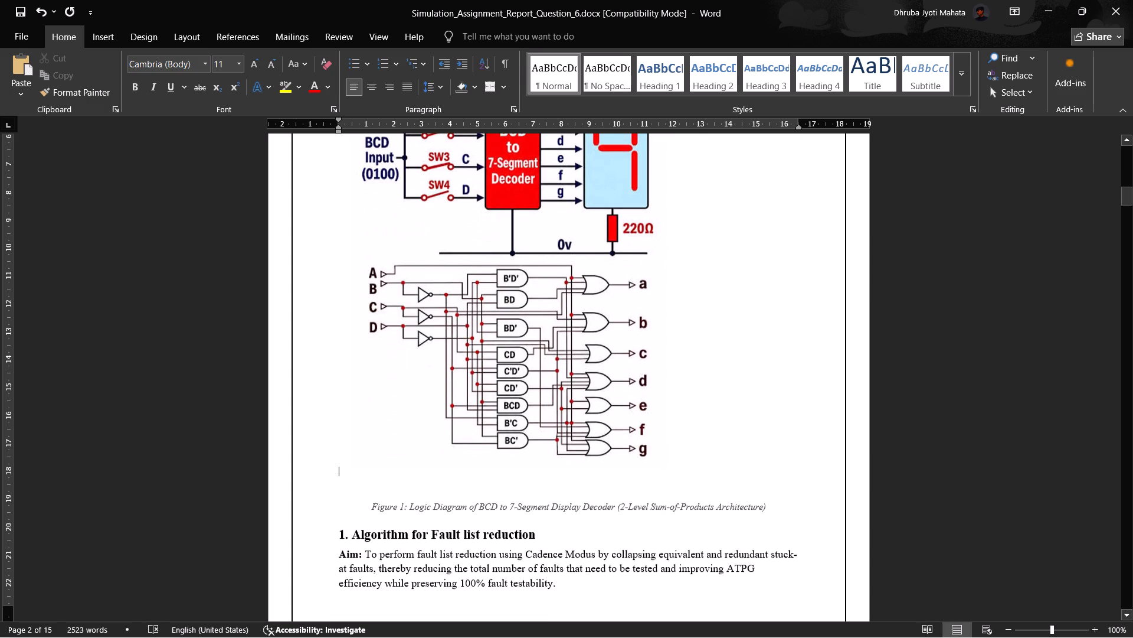
{"action": "scroll", "coordinate": [571, 279], "scroll_direction": "up", "scroll_amount": 2}
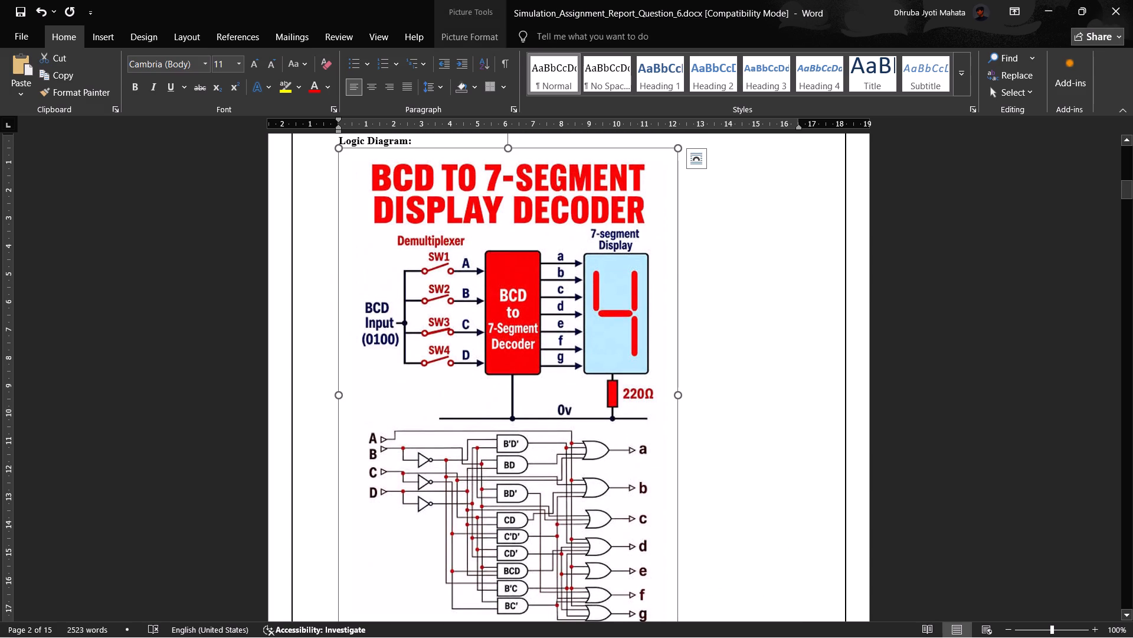
{"action": "key", "text": "ctrl+c"}
{"action": "key", "text": "ctrl+v"}
Crop the red BCD TO 7-SEGMENT DISPLAY DECODER title off the top of the first picture copy.
{"action": "scroll", "coordinate": [606, 284], "scroll_direction": "up", "scroll_amount": 10}
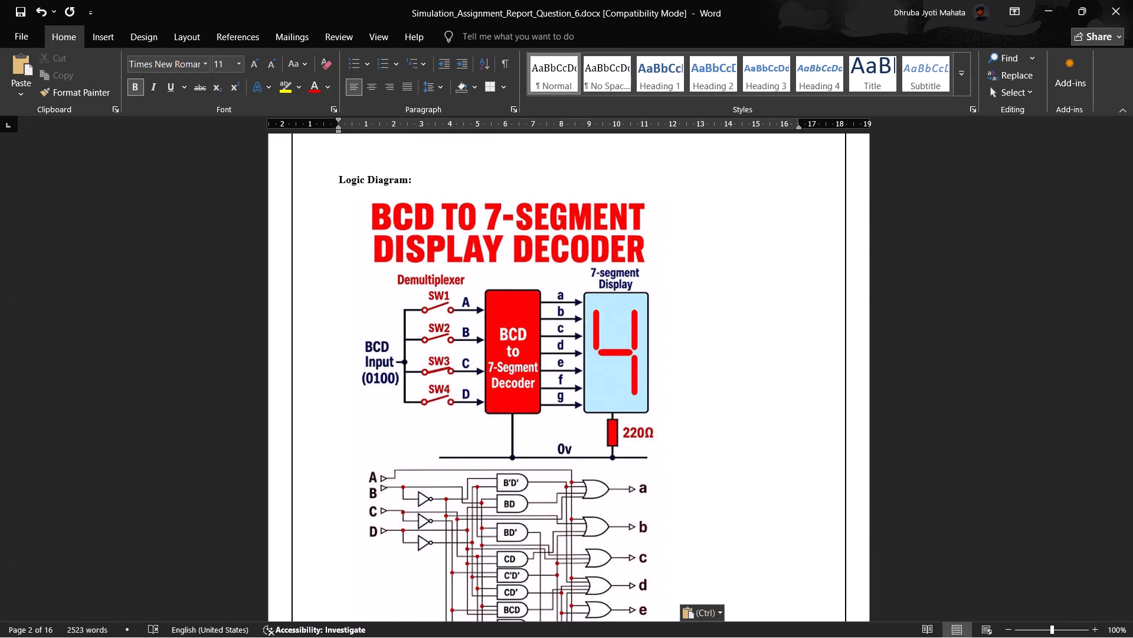
{"action": "left_click", "coordinate": [603, 311]}
{"action": "left_click", "coordinate": [473, 38]}
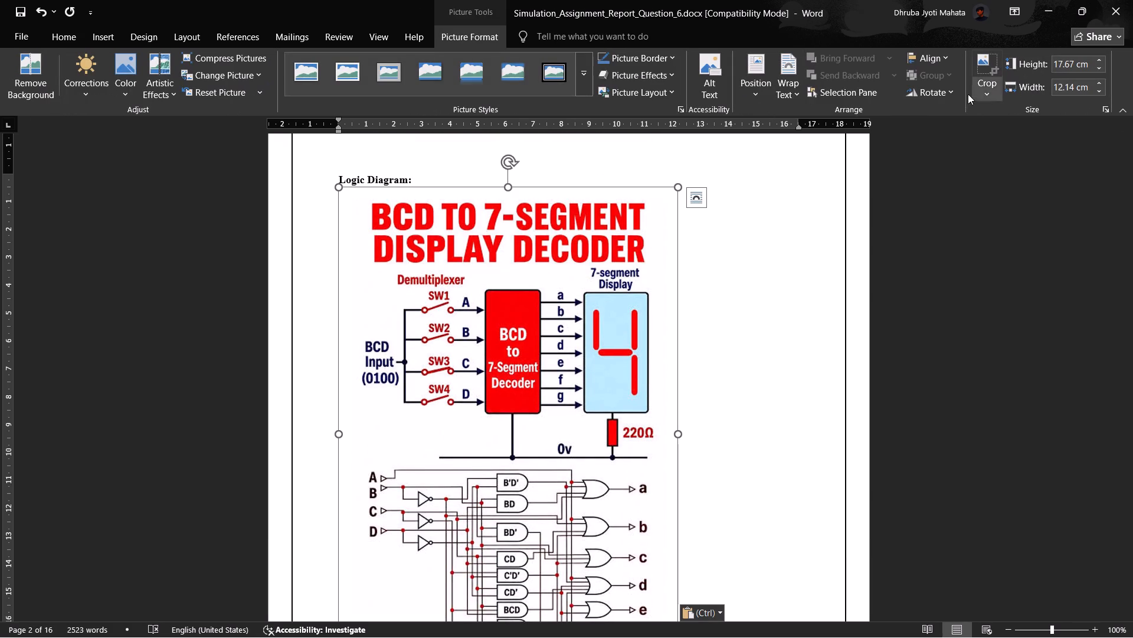
{"action": "left_click", "coordinate": [995, 63]}
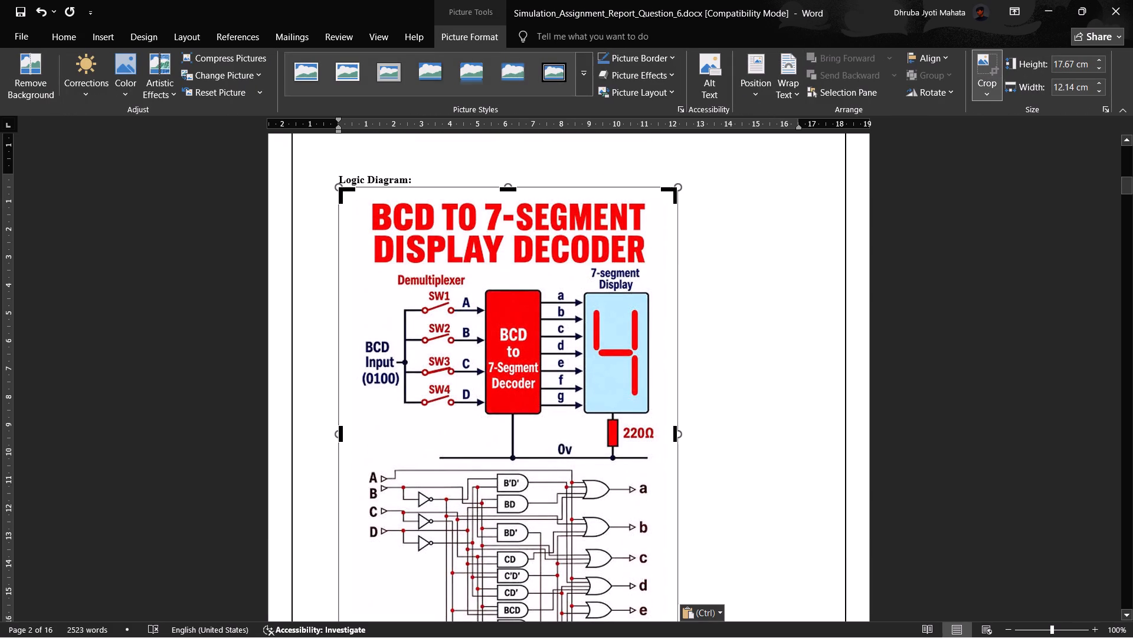
{"action": "left_click_drag", "start_coordinate": [675, 190], "coordinate": [684, 267]}
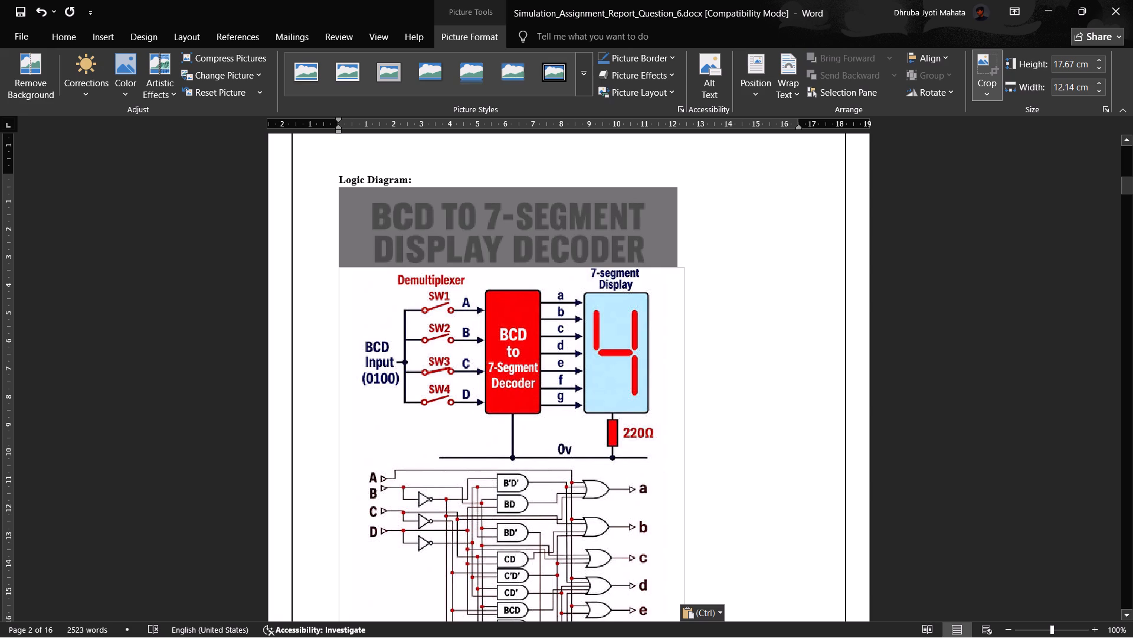
{"action": "left_click_drag", "start_coordinate": [684, 267], "coordinate": [677, 266]}
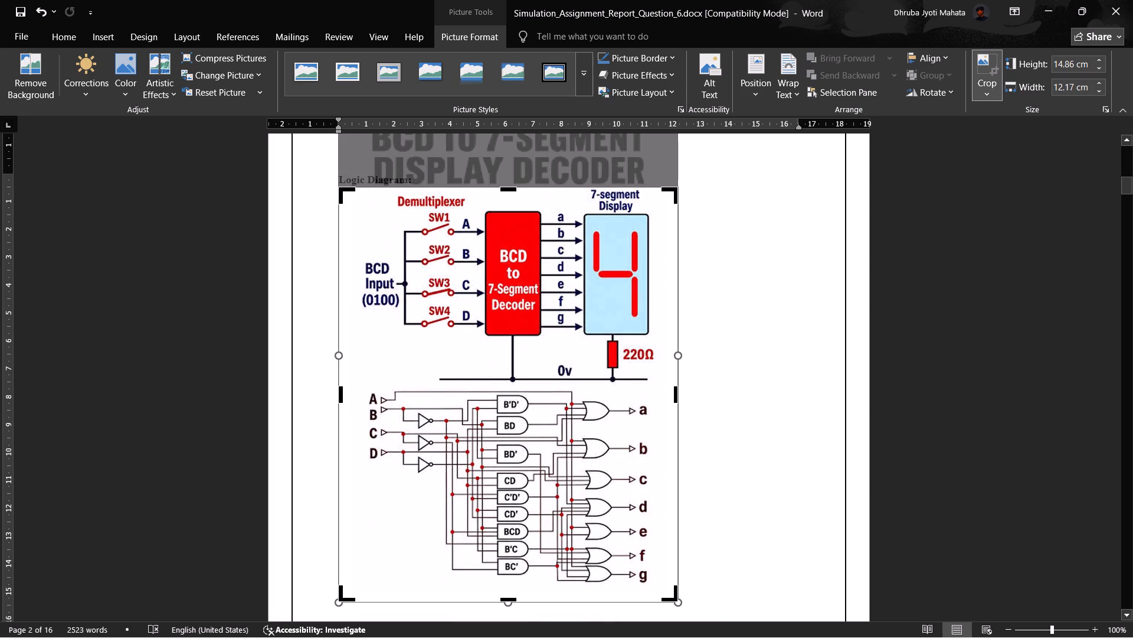
Crop the first copy to the block diagram, about 7 cm high, removing the gate-level circuit and trimming the side margins.
{"action": "left_click_drag", "start_coordinate": [676, 600], "coordinate": [671, 491]}
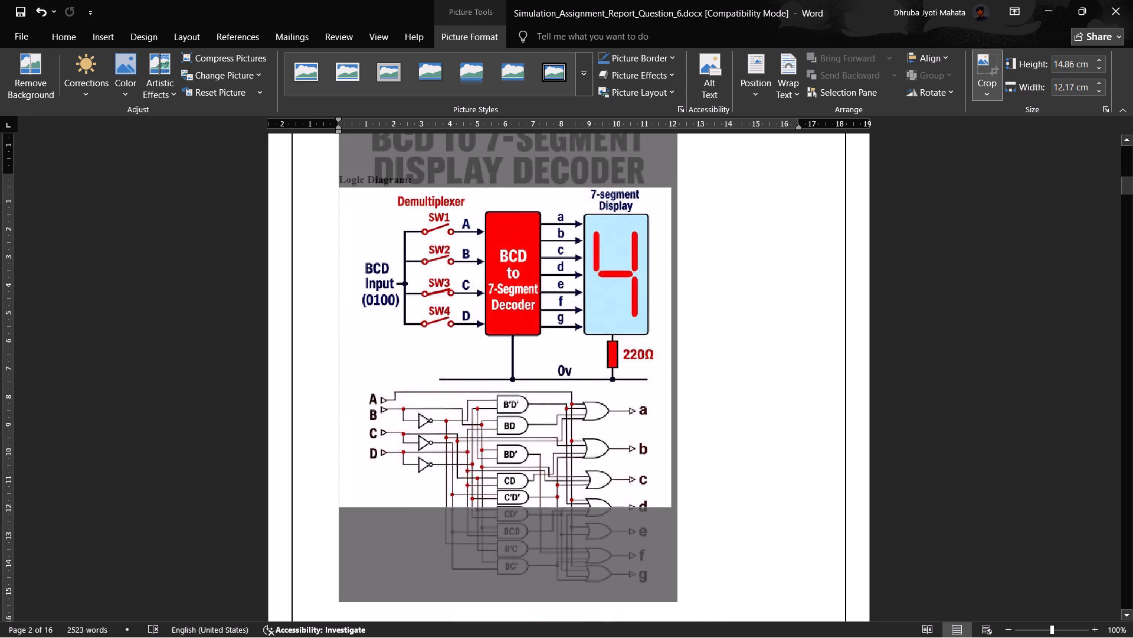
{"action": "left_click_drag", "start_coordinate": [671, 491], "coordinate": [674, 385]}
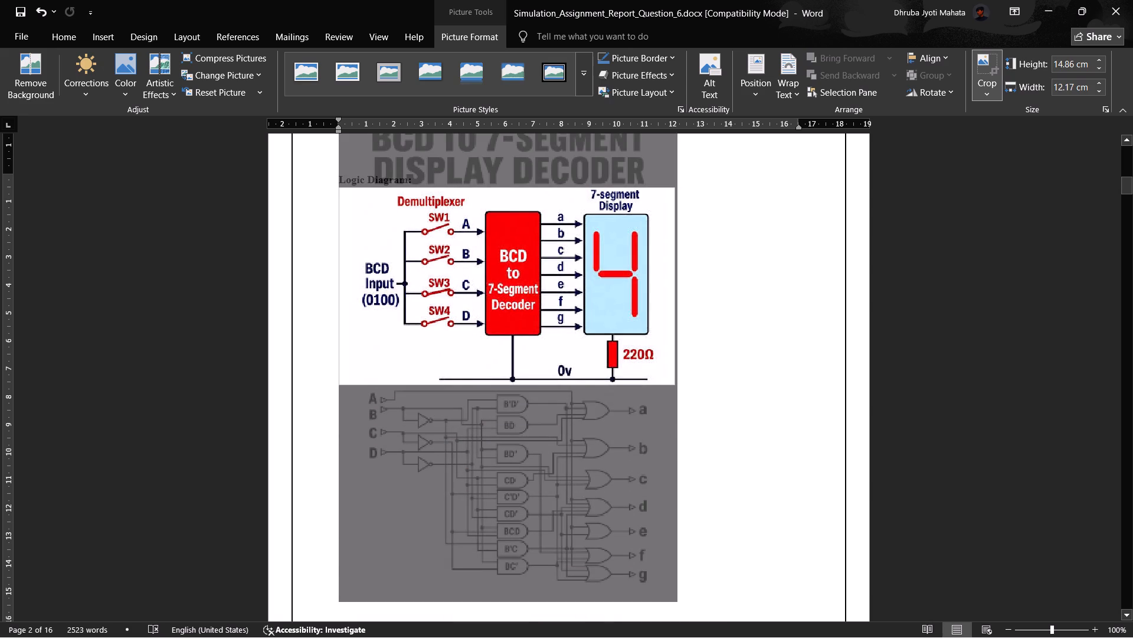
{"action": "left_click_drag", "start_coordinate": [674, 385], "coordinate": [670, 385]}
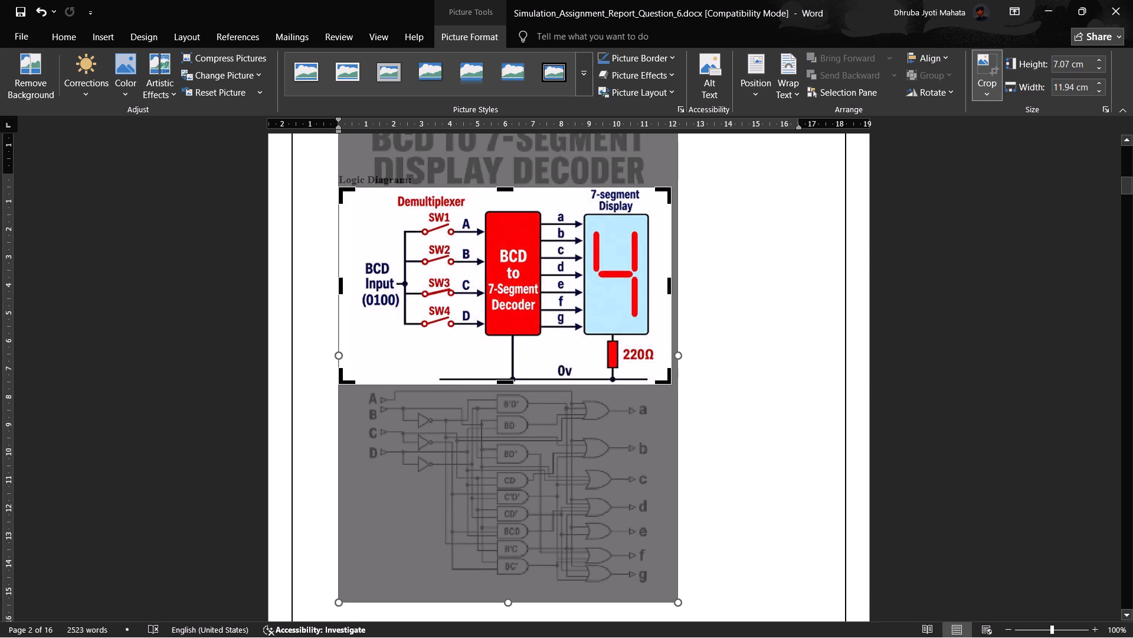
{"action": "left_click", "coordinate": [344, 380]}
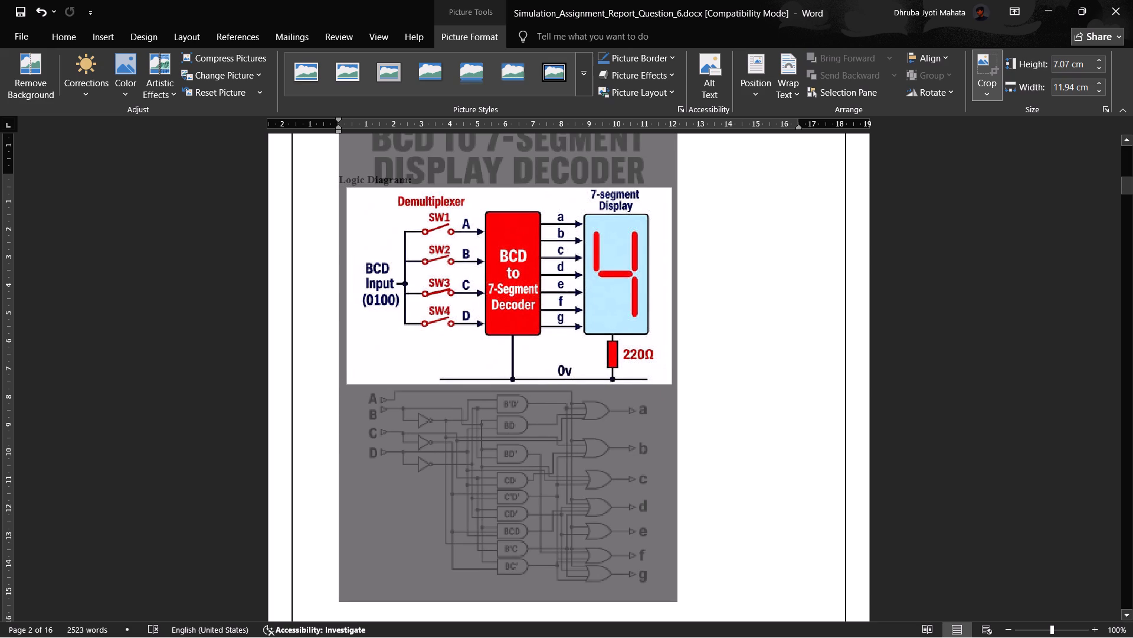
{"action": "left_click", "coordinate": [757, 409]}
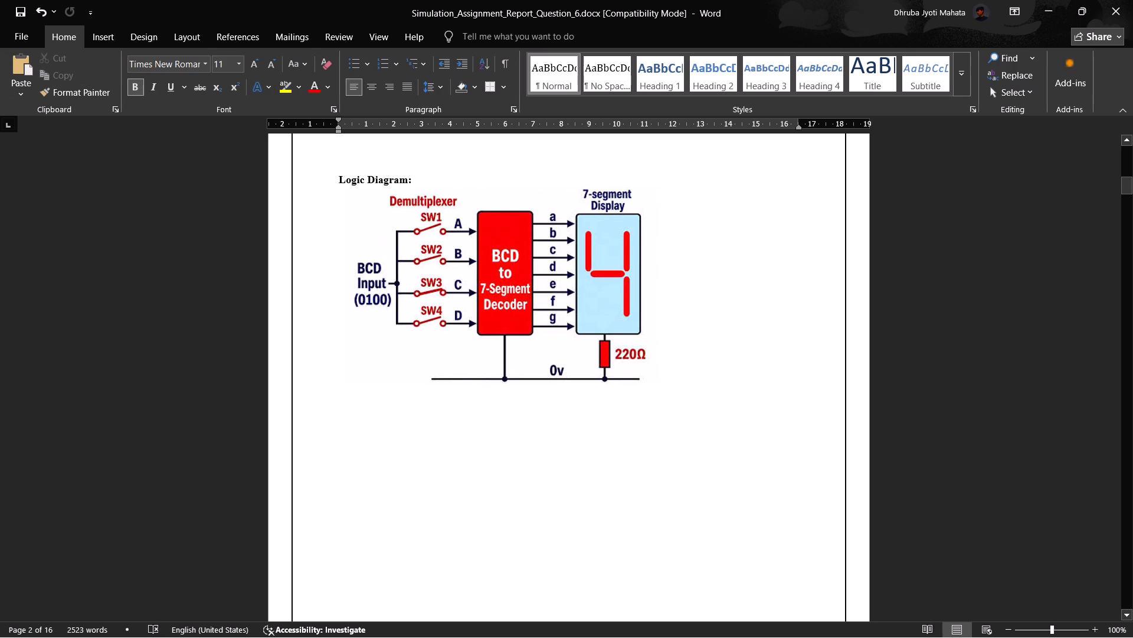
Crop the second decoder picture copy to the gate-level circuit, about 7.8 cm high, removing the title and block diagram above it.
{"action": "scroll", "coordinate": [710, 392], "scroll_direction": "down", "scroll_amount": 5}
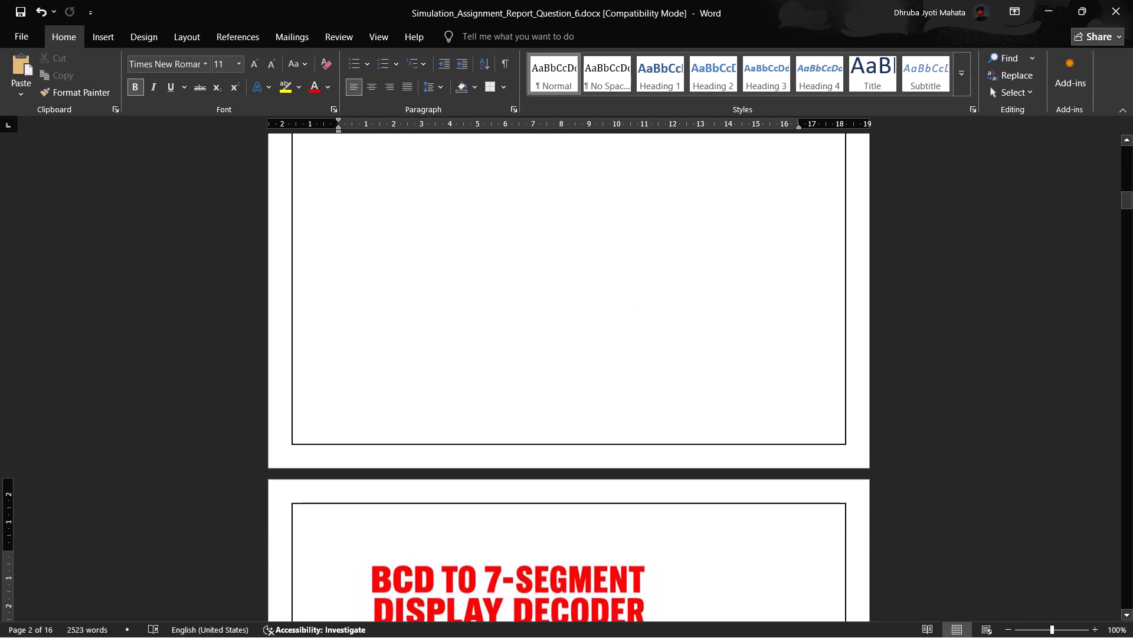
{"action": "scroll", "coordinate": [709, 394], "scroll_direction": "down", "scroll_amount": 4}
{"action": "scroll", "coordinate": [647, 375], "scroll_direction": "down", "scroll_amount": 2}
{"action": "left_click", "coordinate": [515, 314]}
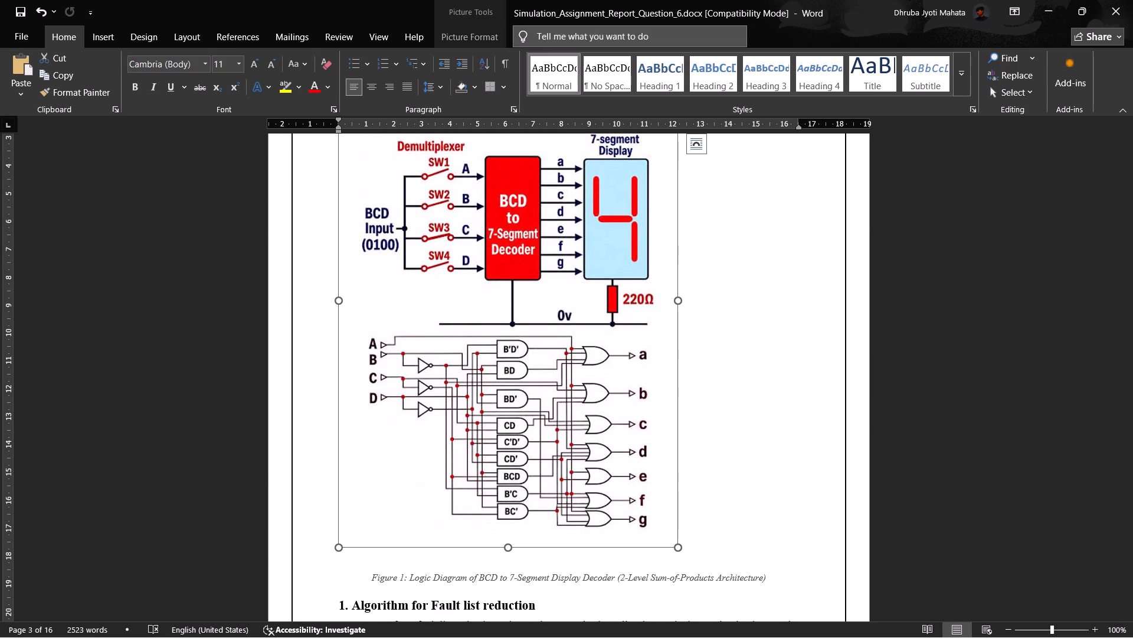
{"action": "left_click", "coordinate": [623, 38]}
{"action": "left_click", "coordinate": [462, 41]}
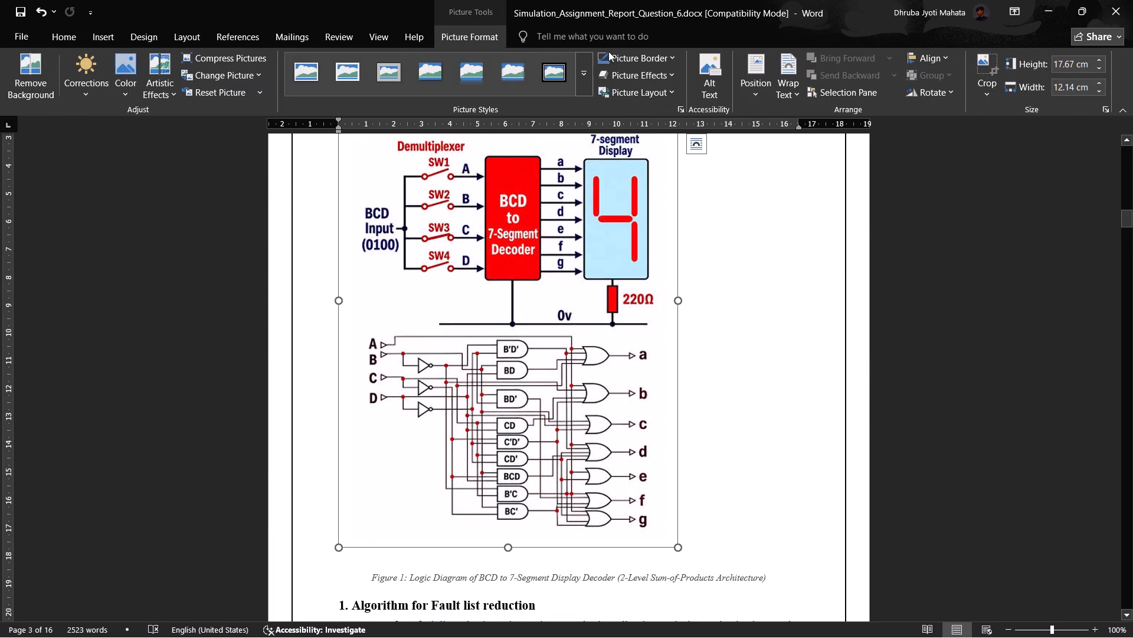
{"action": "left_click", "coordinate": [990, 62]}
{"action": "scroll", "coordinate": [742, 251], "scroll_direction": "up", "scroll_amount": 1}
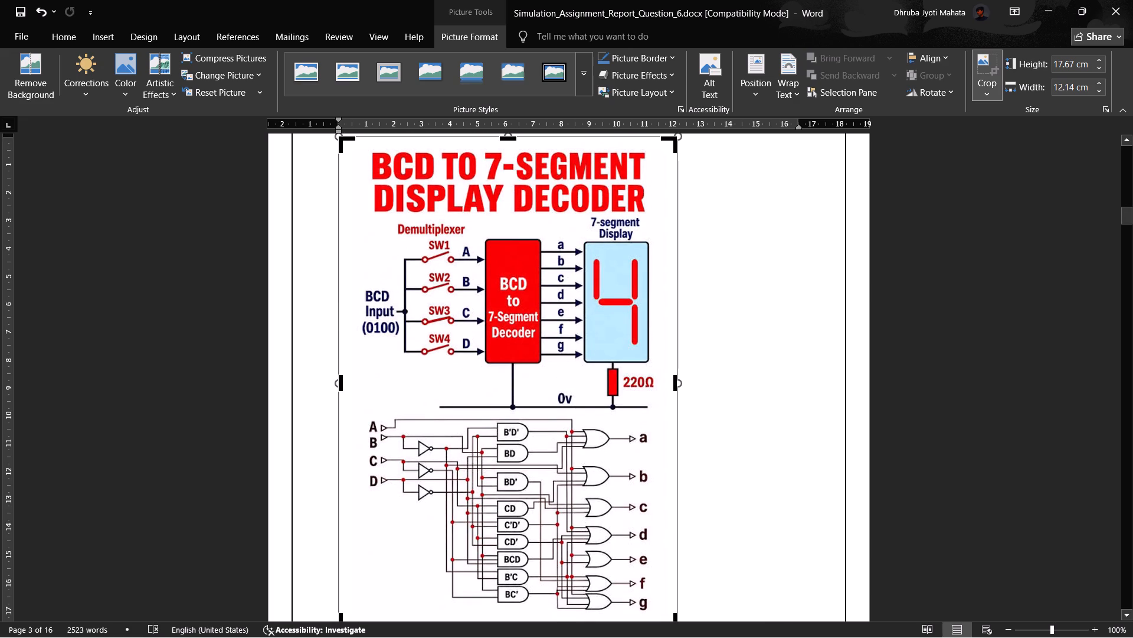
{"action": "left_click_drag", "start_coordinate": [509, 140], "coordinate": [513, 412]}
{"action": "scroll", "coordinate": [705, 327], "scroll_direction": "up", "scroll_amount": 1}
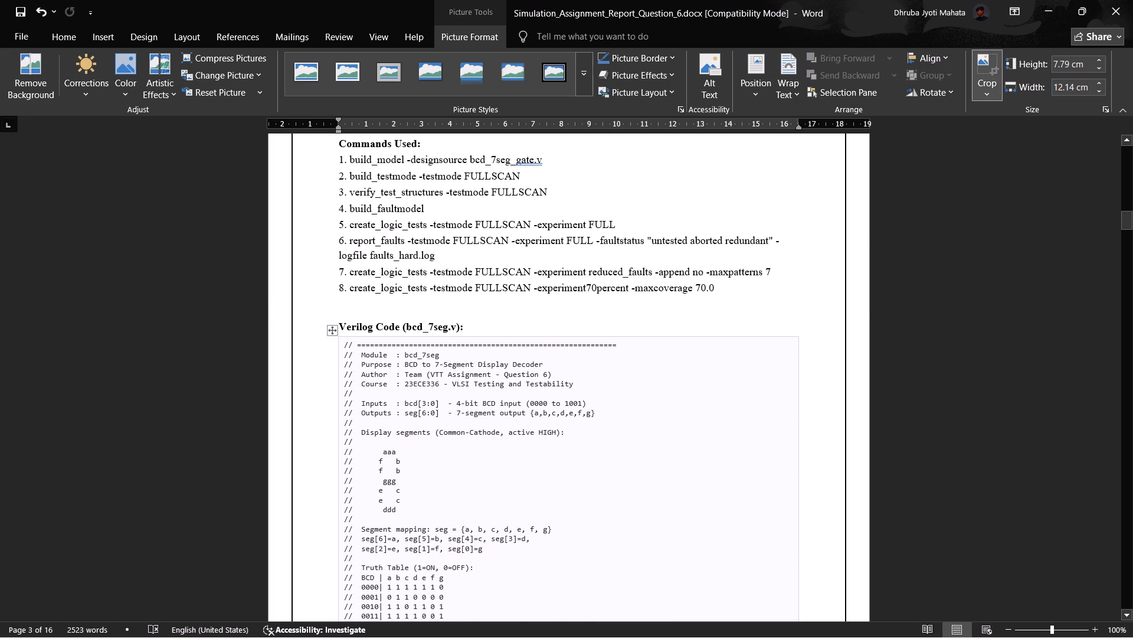
{"action": "scroll", "coordinate": [705, 327], "scroll_direction": "up", "scroll_amount": 8}
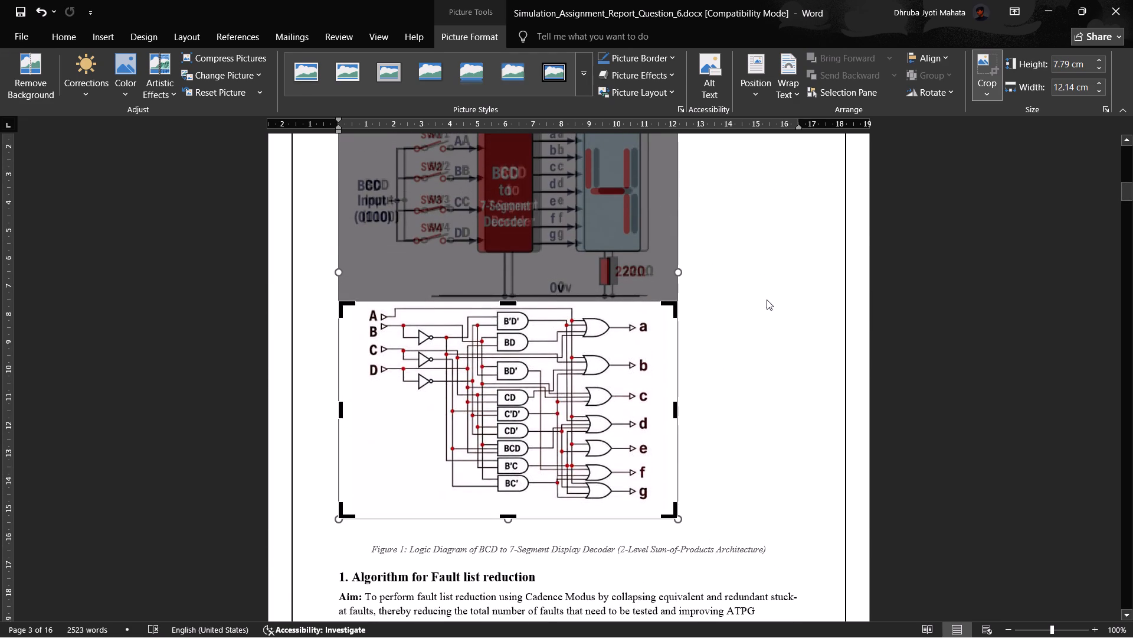
{"action": "left_click", "coordinate": [767, 300]}
Shrink the block-diagram picture under the Logic Diagram heading proportionally to about two-thirds of its size.
{"action": "scroll", "coordinate": [767, 300], "scroll_direction": "up", "scroll_amount": 9}
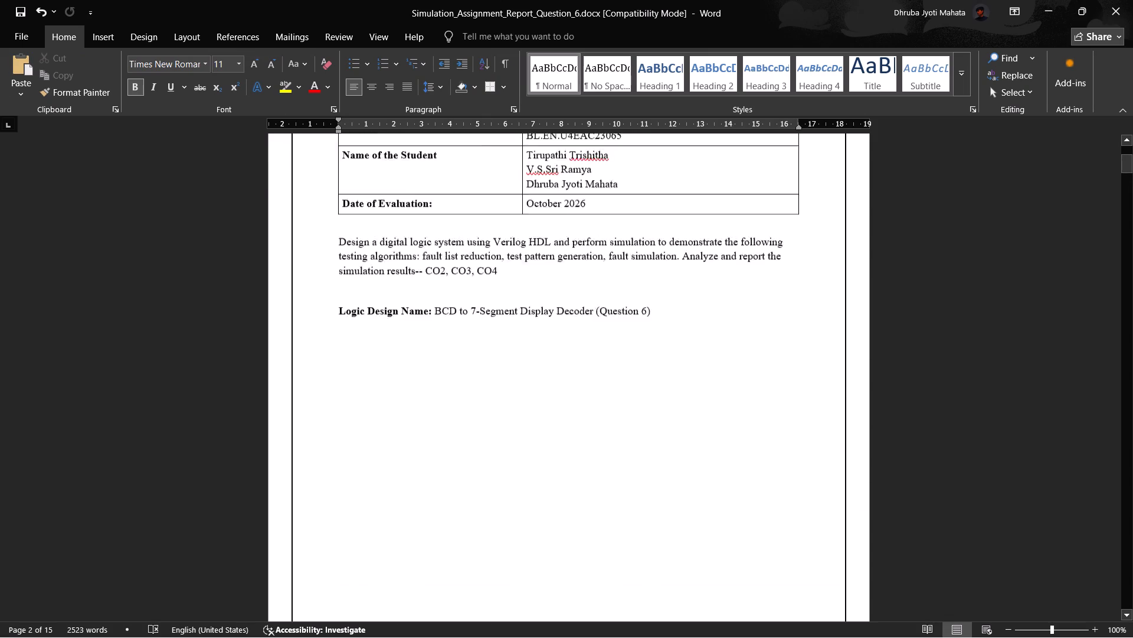
{"action": "scroll", "coordinate": [767, 300], "scroll_direction": "down", "scroll_amount": 7}
{"action": "left_click", "coordinate": [545, 336]}
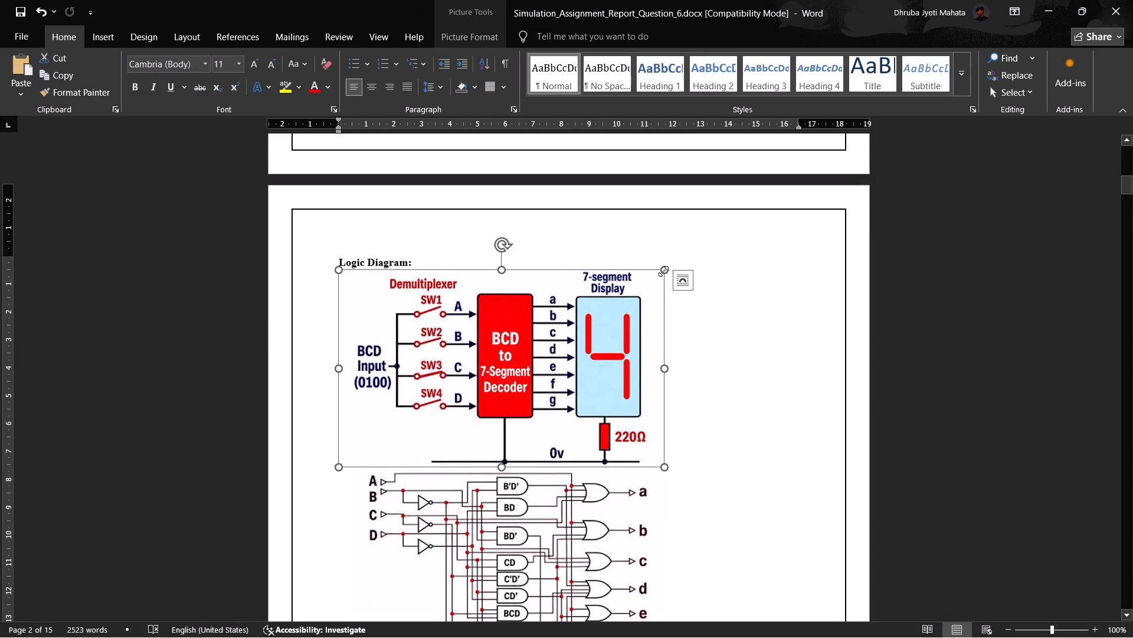
{"action": "left_click_drag", "start_coordinate": [663, 270], "coordinate": [554, 355]}
{"action": "left_click", "coordinate": [708, 361]}
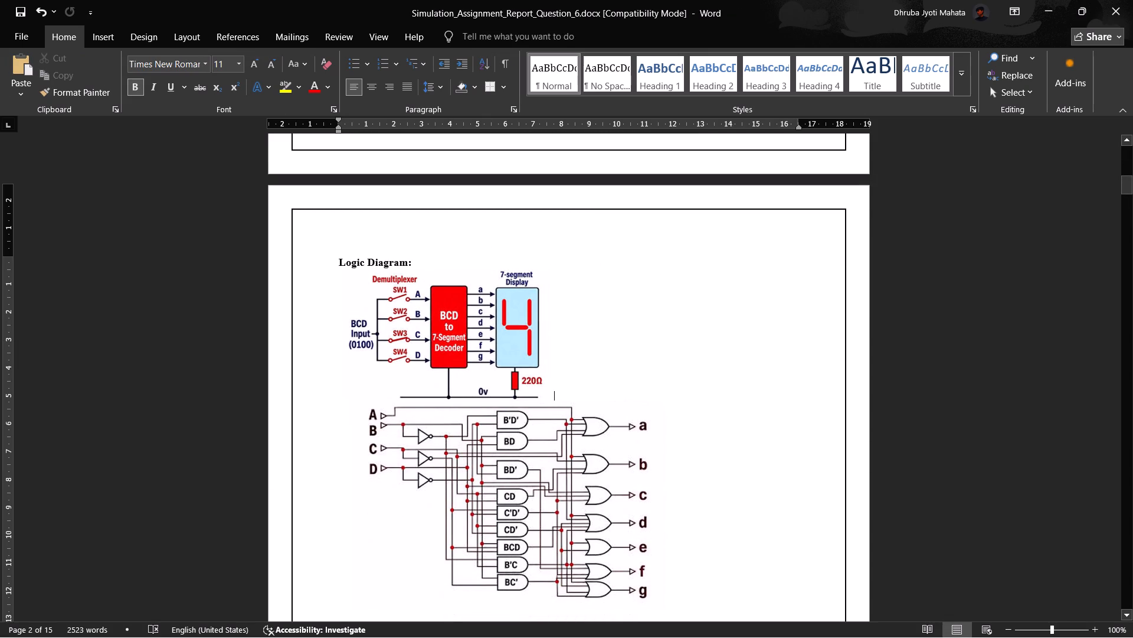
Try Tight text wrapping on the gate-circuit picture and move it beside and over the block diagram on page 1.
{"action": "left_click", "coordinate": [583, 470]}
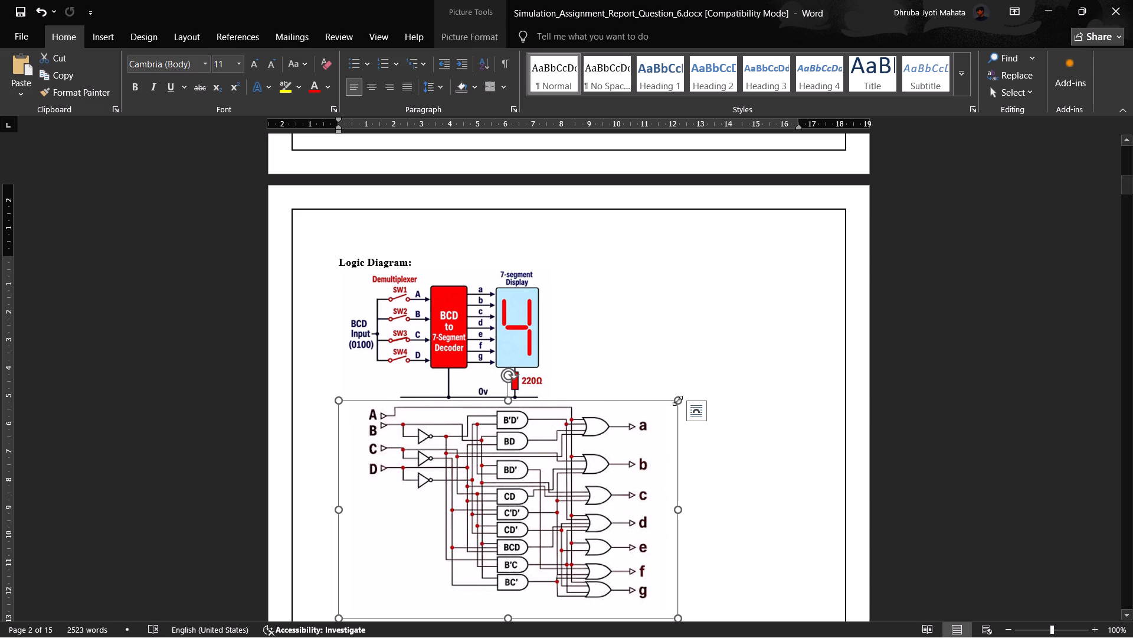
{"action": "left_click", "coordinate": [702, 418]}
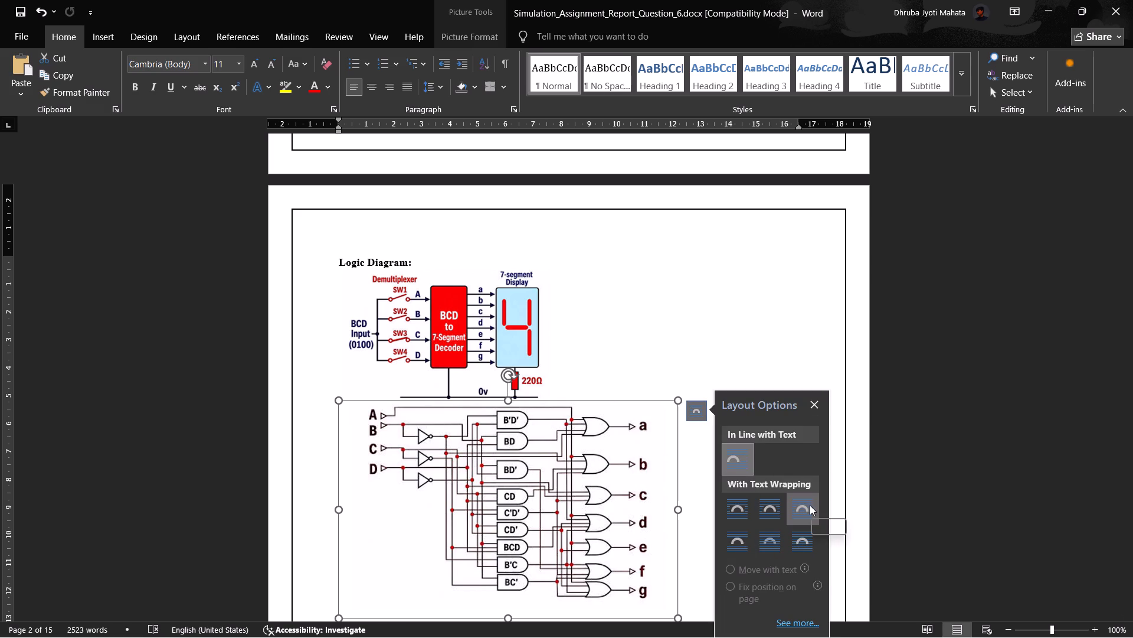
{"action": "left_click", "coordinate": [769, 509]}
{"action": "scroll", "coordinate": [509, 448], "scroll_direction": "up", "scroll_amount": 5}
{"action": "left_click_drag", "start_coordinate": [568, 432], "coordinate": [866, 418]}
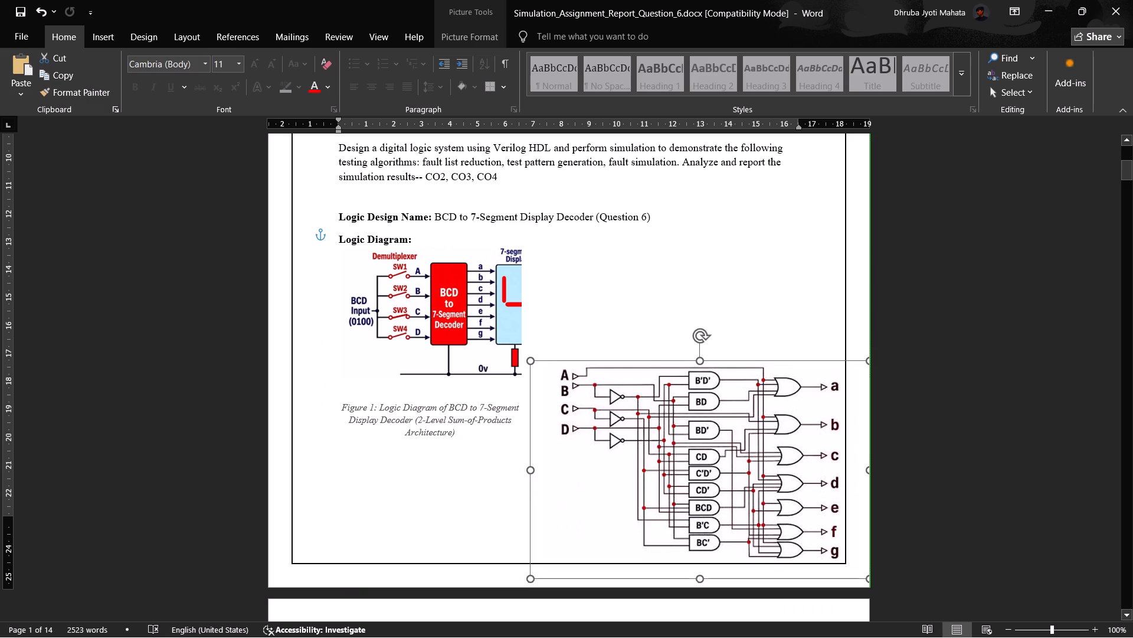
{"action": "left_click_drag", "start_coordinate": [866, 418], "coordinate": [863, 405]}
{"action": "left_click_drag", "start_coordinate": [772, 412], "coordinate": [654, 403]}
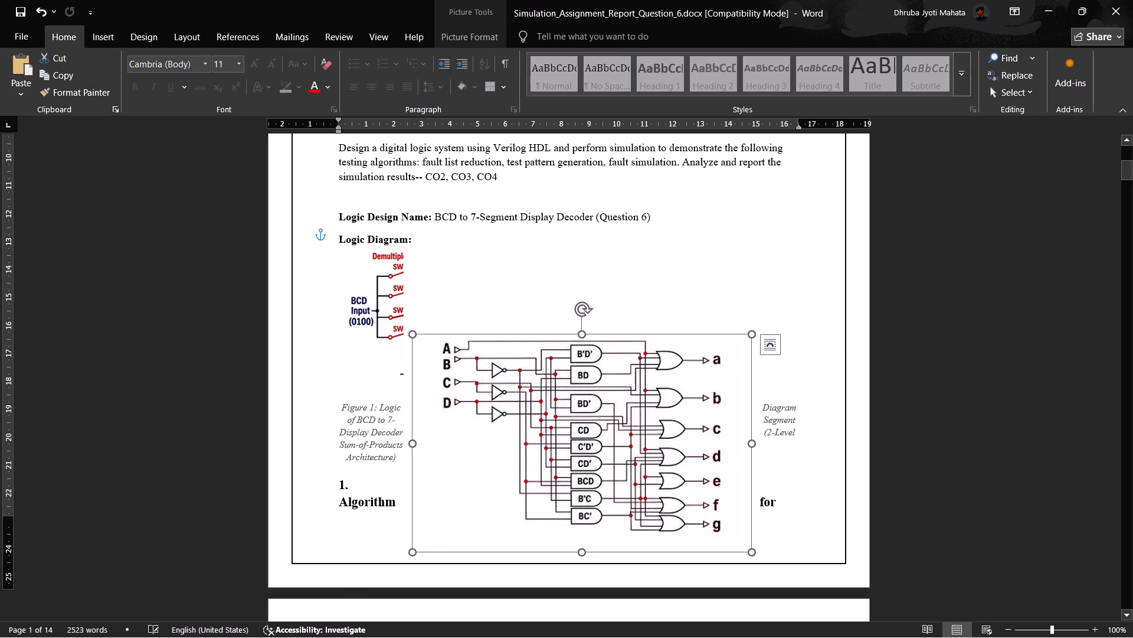
Set the gate-circuit picture's text wrapping to In Front of Text.
{"action": "left_click", "coordinate": [769, 348]}
{"action": "left_click", "coordinate": [868, 484]}
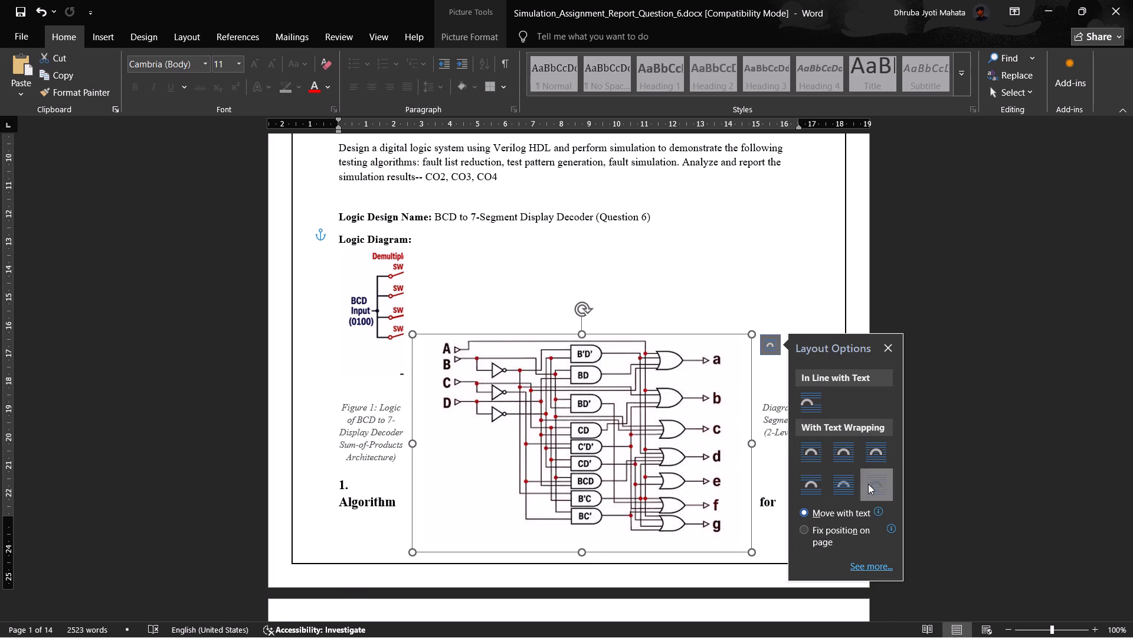
Scale the gate-circuit picture to about four-fifths of its size and place it to the right of the block diagram, inside the page border.
{"action": "left_click_drag", "start_coordinate": [566, 434], "coordinate": [666, 331]}
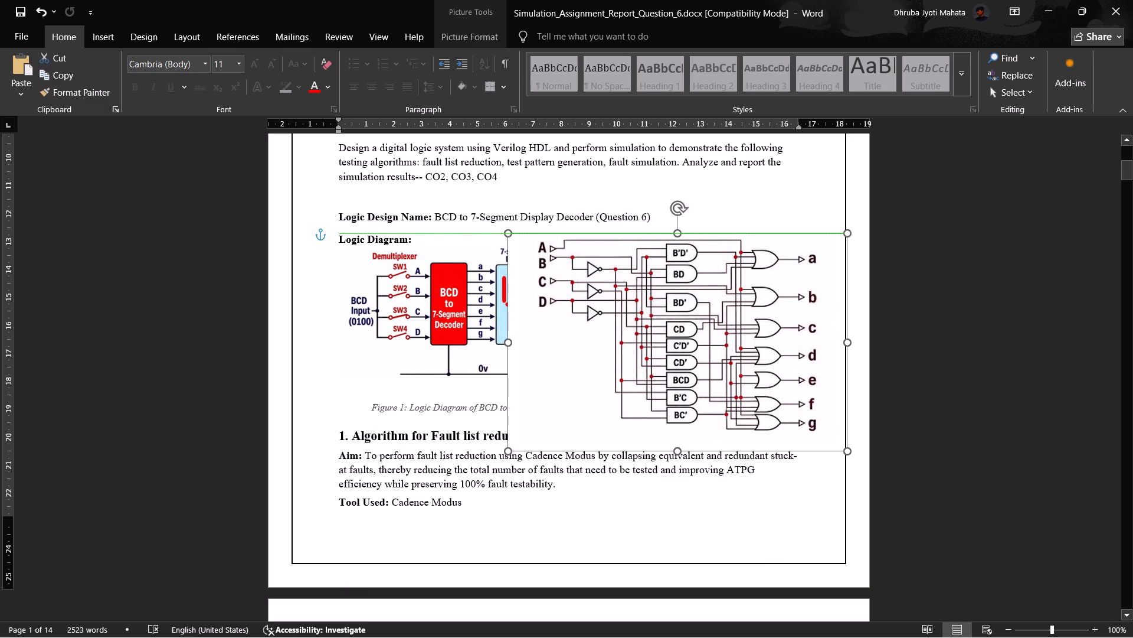
{"action": "left_click_drag", "start_coordinate": [666, 331], "coordinate": [666, 338]}
{"action": "left_click_drag", "start_coordinate": [641, 348], "coordinate": [515, 423]}
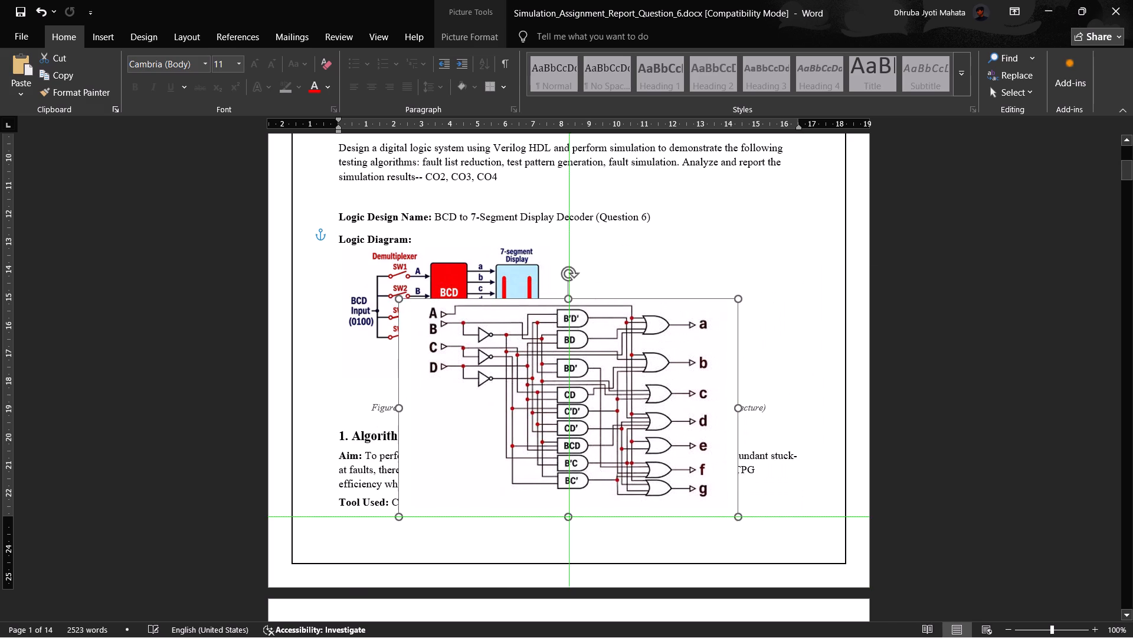
{"action": "left_click_drag", "start_coordinate": [515, 423], "coordinate": [502, 424]}
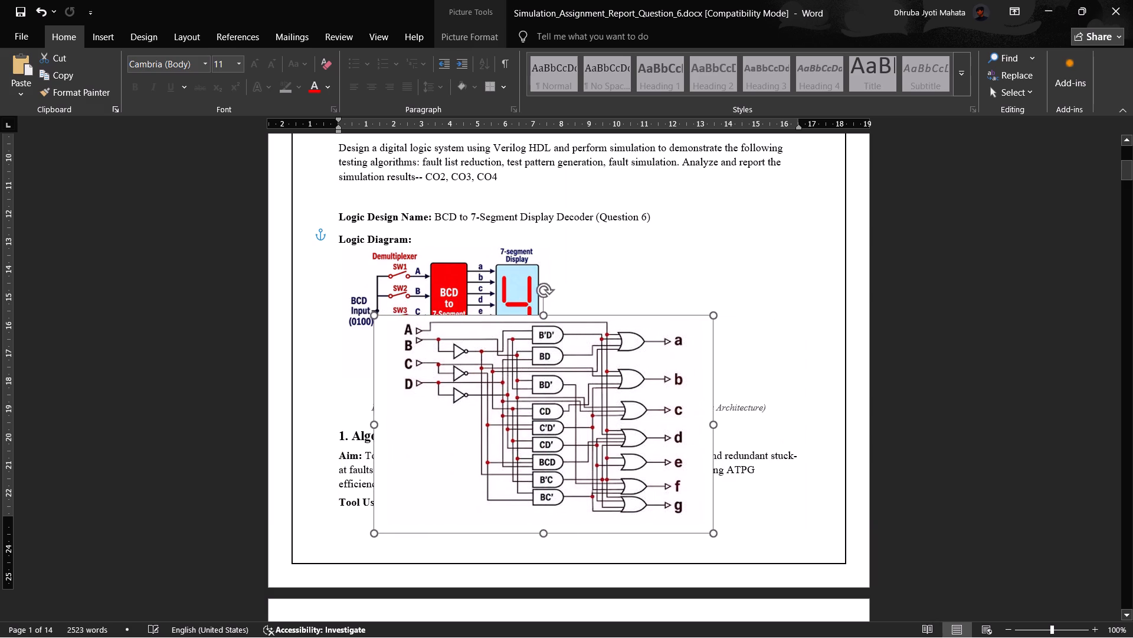
{"action": "left_click_drag", "start_coordinate": [502, 424], "coordinate": [621, 346]}
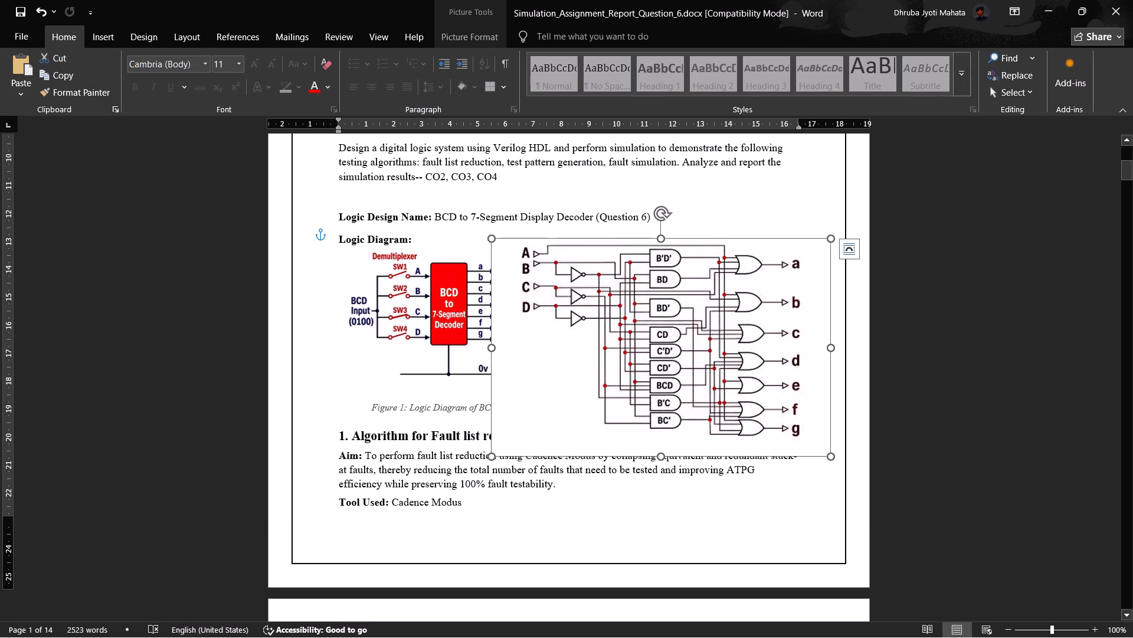
{"action": "left_click_drag", "start_coordinate": [541, 387], "coordinate": [531, 449]}
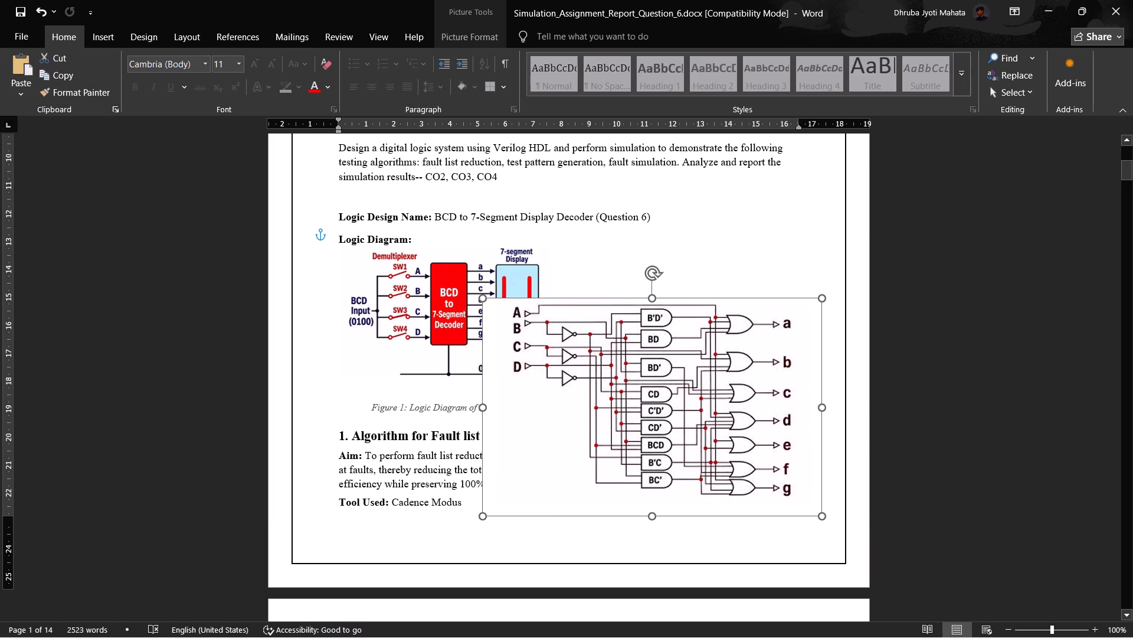
{"action": "left_click_drag", "start_coordinate": [531, 449], "coordinate": [522, 401]}
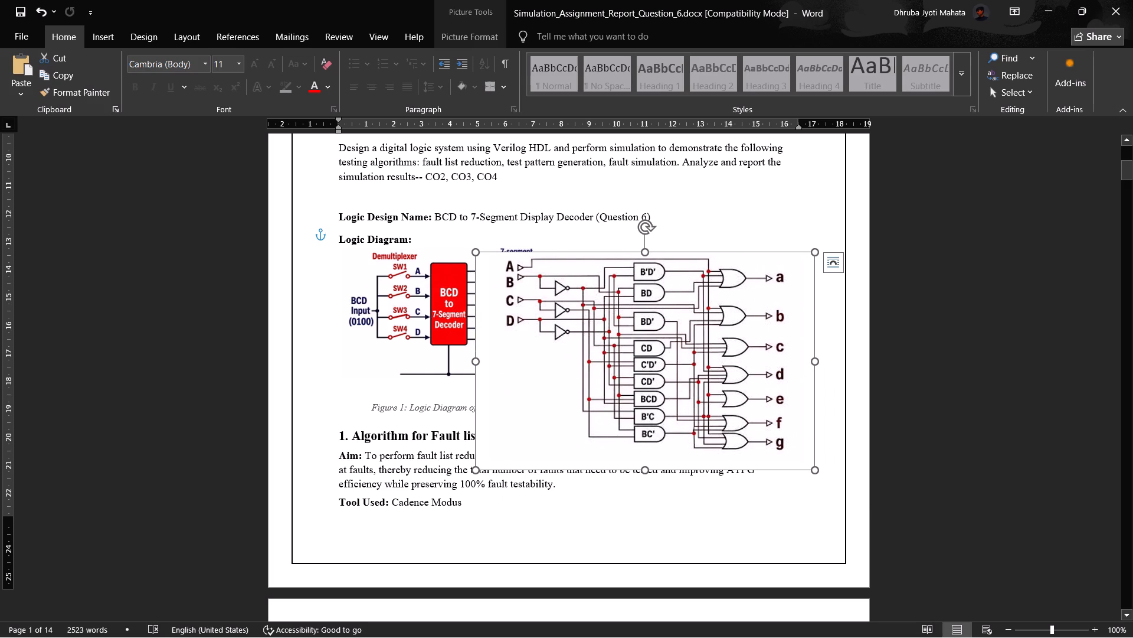
{"action": "left_click_drag", "start_coordinate": [816, 252], "coordinate": [744, 302]}
{"action": "left_click_drag", "start_coordinate": [649, 382], "coordinate": [750, 333]}
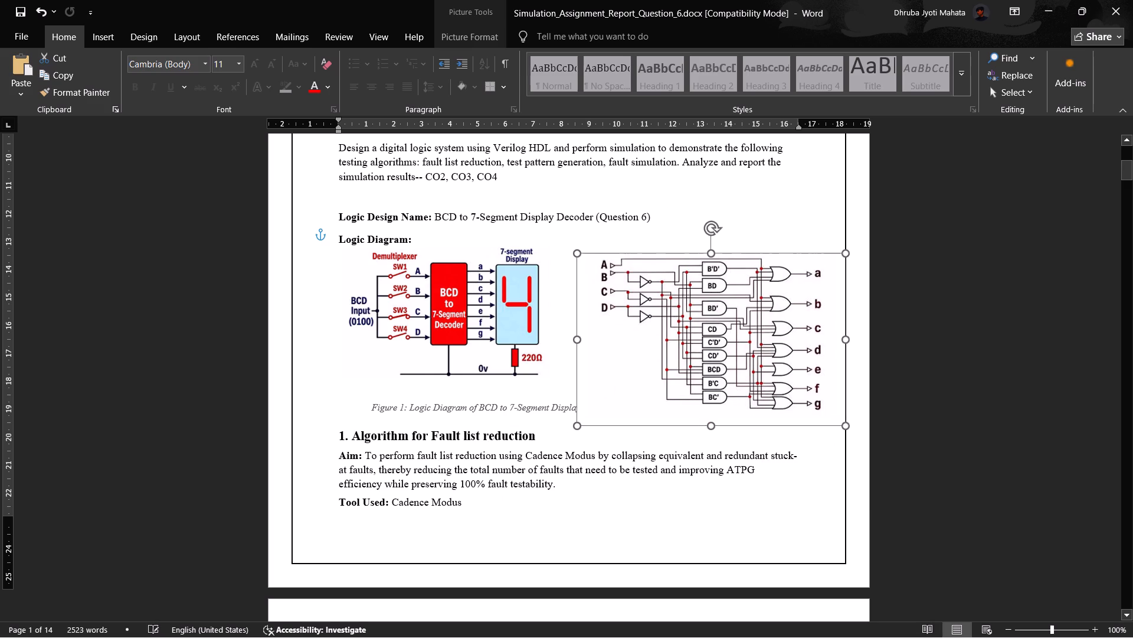
{"action": "left_click_drag", "start_coordinate": [750, 333], "coordinate": [744, 323]}
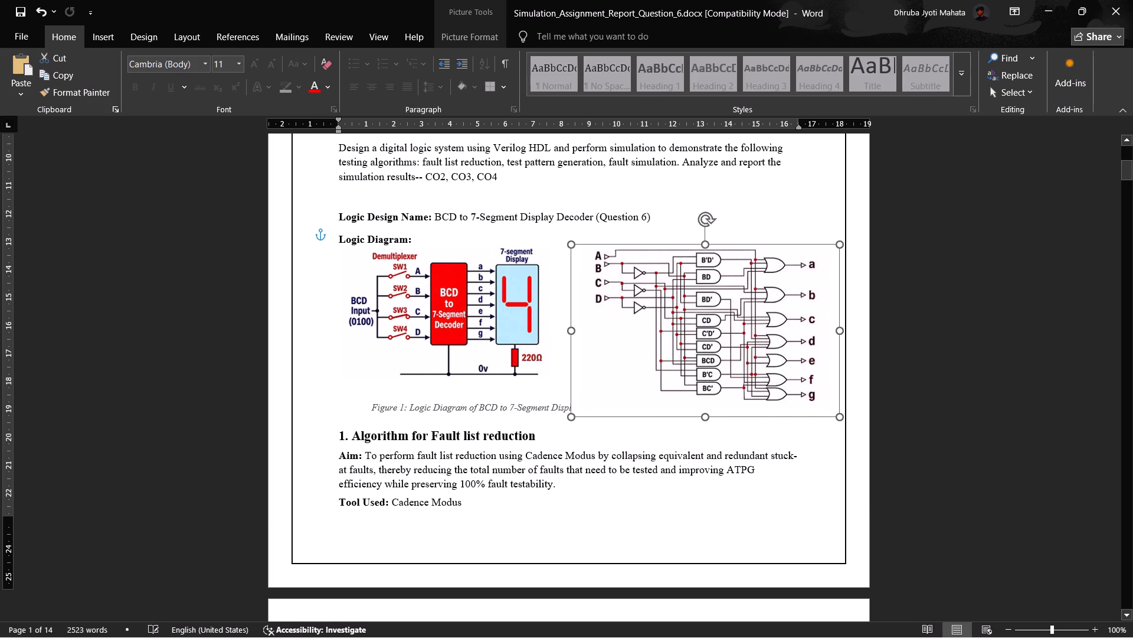
{"action": "left_click_drag", "start_coordinate": [744, 323], "coordinate": [744, 319]}
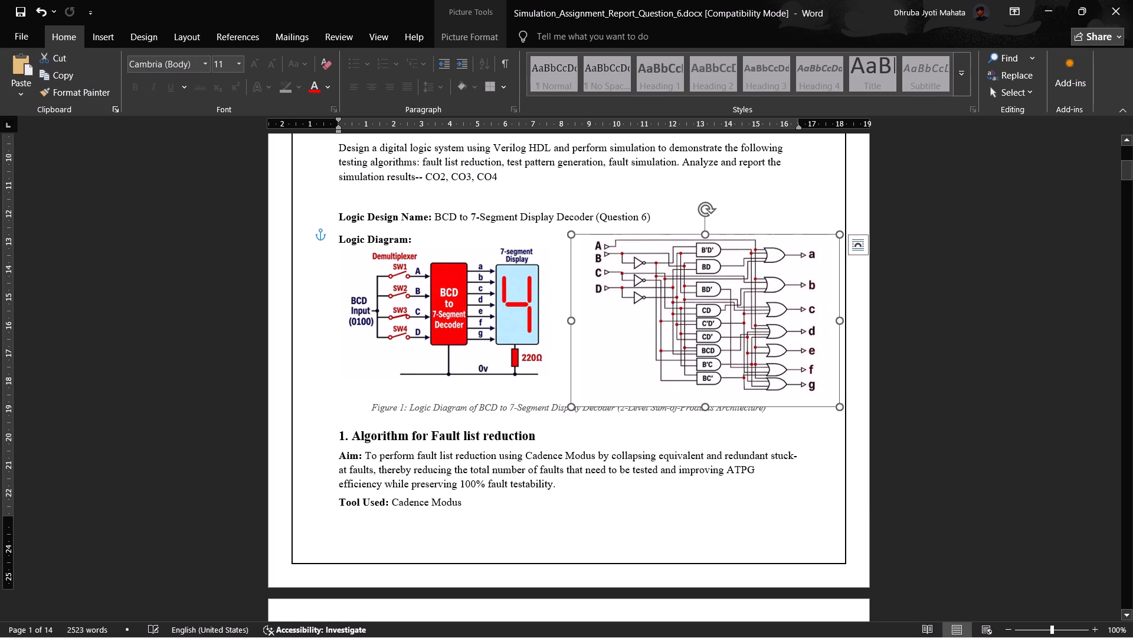
Enlarge the block-diagram picture slightly so it fills more of the space beside the gate circuit.
{"action": "left_click", "coordinate": [496, 360]}
{"action": "left_click_drag", "start_coordinate": [556, 380], "coordinate": [556, 380]}
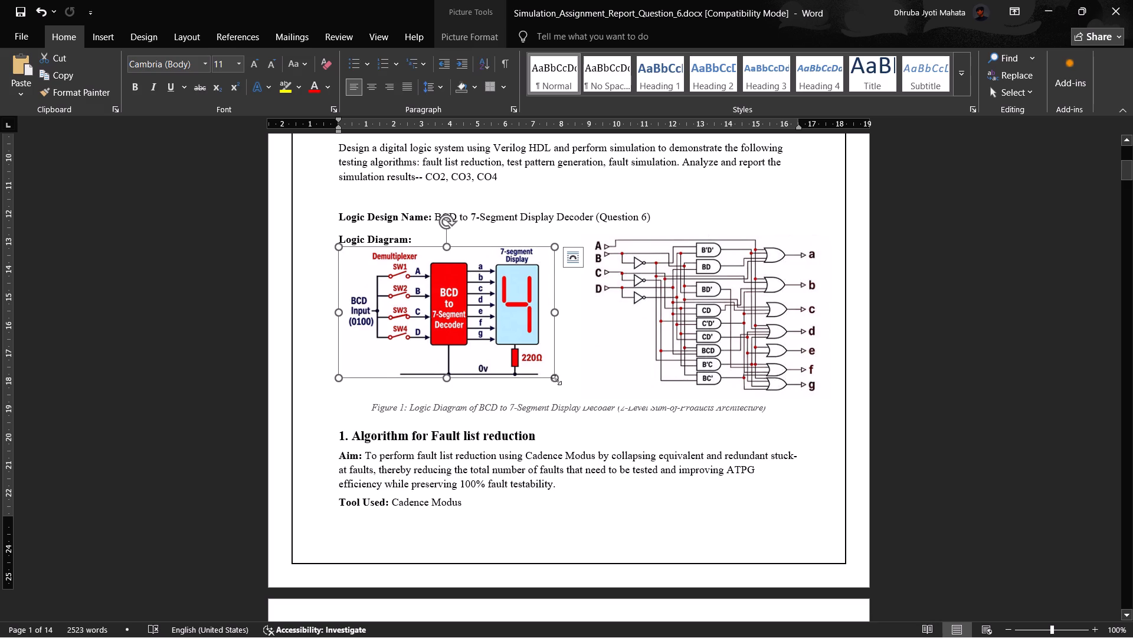
{"action": "left_click_drag", "start_coordinate": [556, 380], "coordinate": [558, 393]}
Insert a blank line below the Logic Diagram heading and move the gate-circuit picture down level with the block diagram.
{"action": "left_click", "coordinate": [428, 242]}
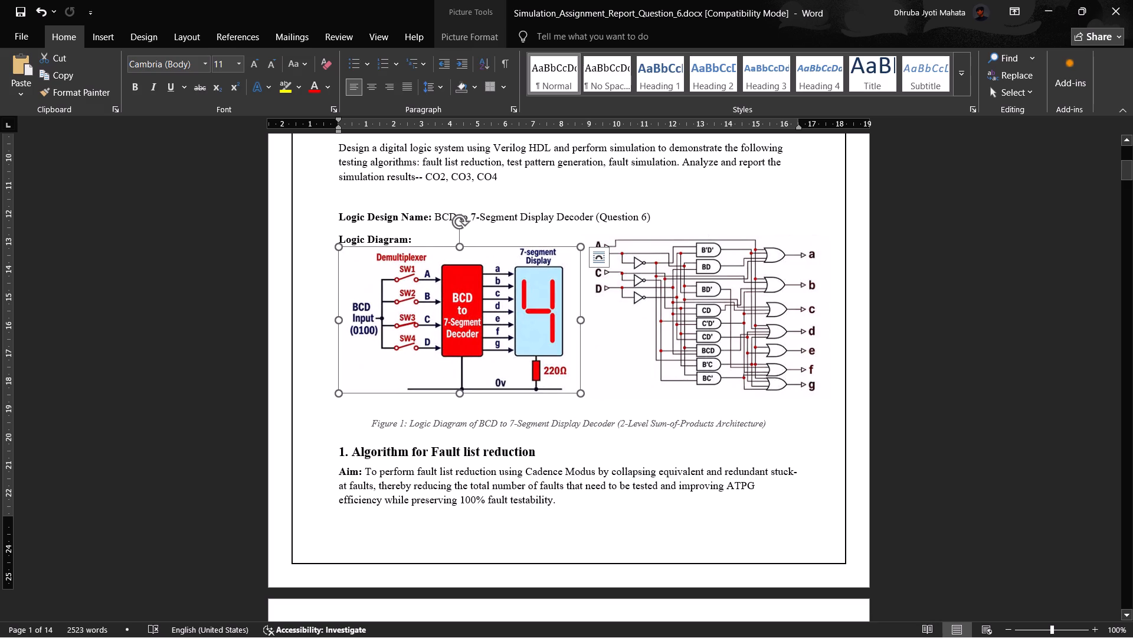
{"action": "key", "text": "Return"}
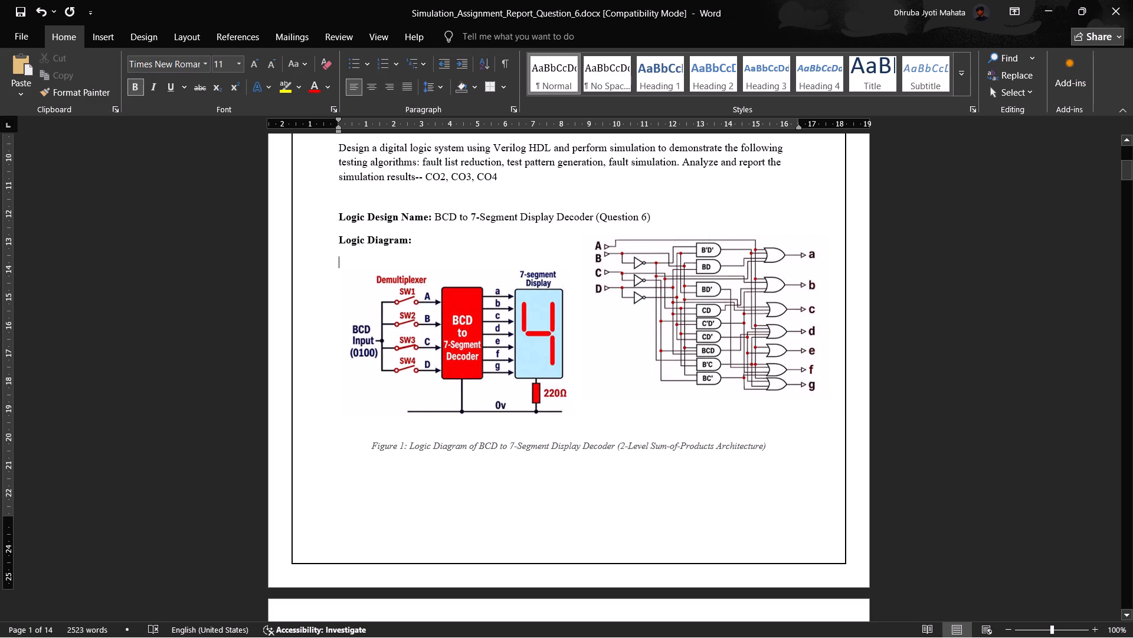
{"action": "left_click_drag", "start_coordinate": [697, 346], "coordinate": [693, 367]}
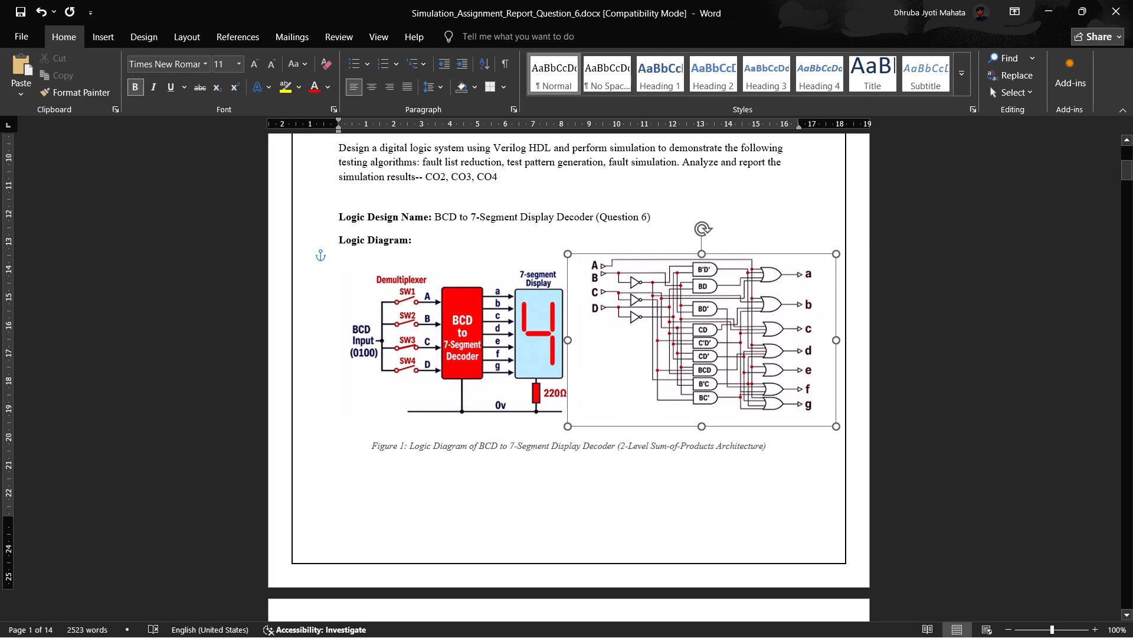
{"action": "left_click_drag", "start_coordinate": [693, 367], "coordinate": [698, 375]}
{"action": "left_click", "coordinate": [710, 505]}
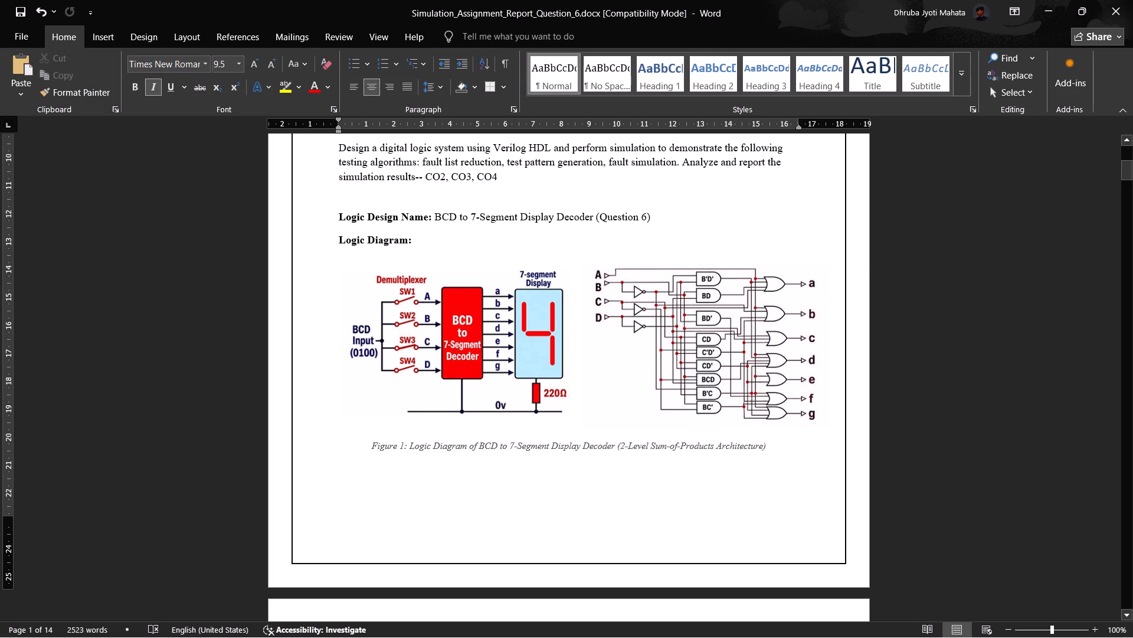
Shrink the block-diagram picture slightly and nudge the gate-circuit picture up so it clears the Figure 1 caption.
{"action": "left_click", "coordinate": [500, 331]}
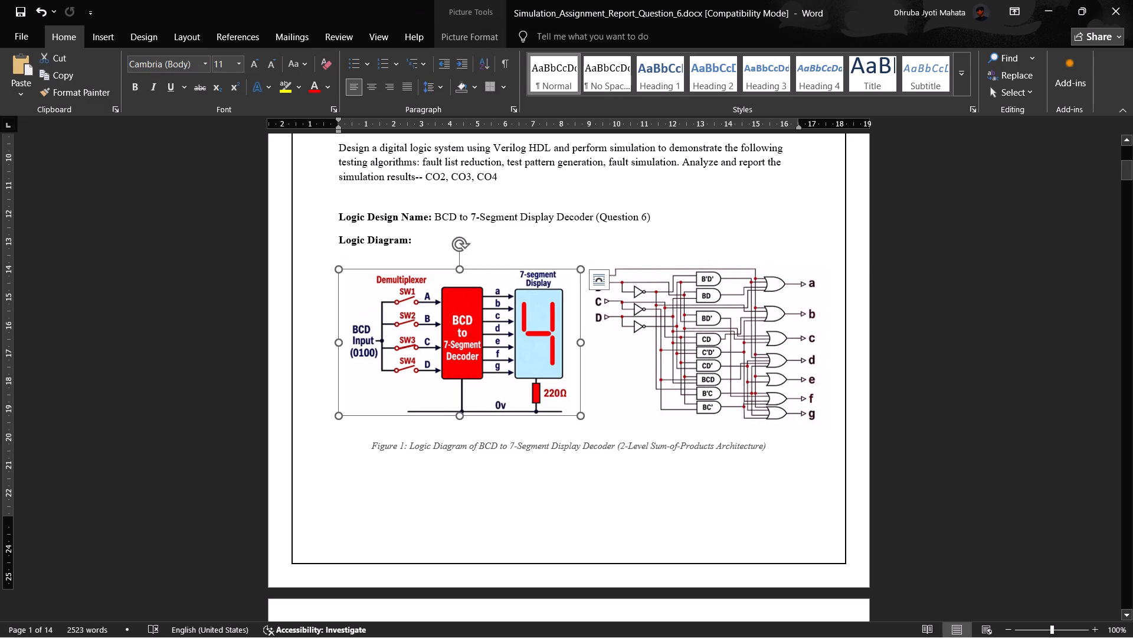
{"action": "left_click_drag", "start_coordinate": [579, 268], "coordinate": [560, 288]}
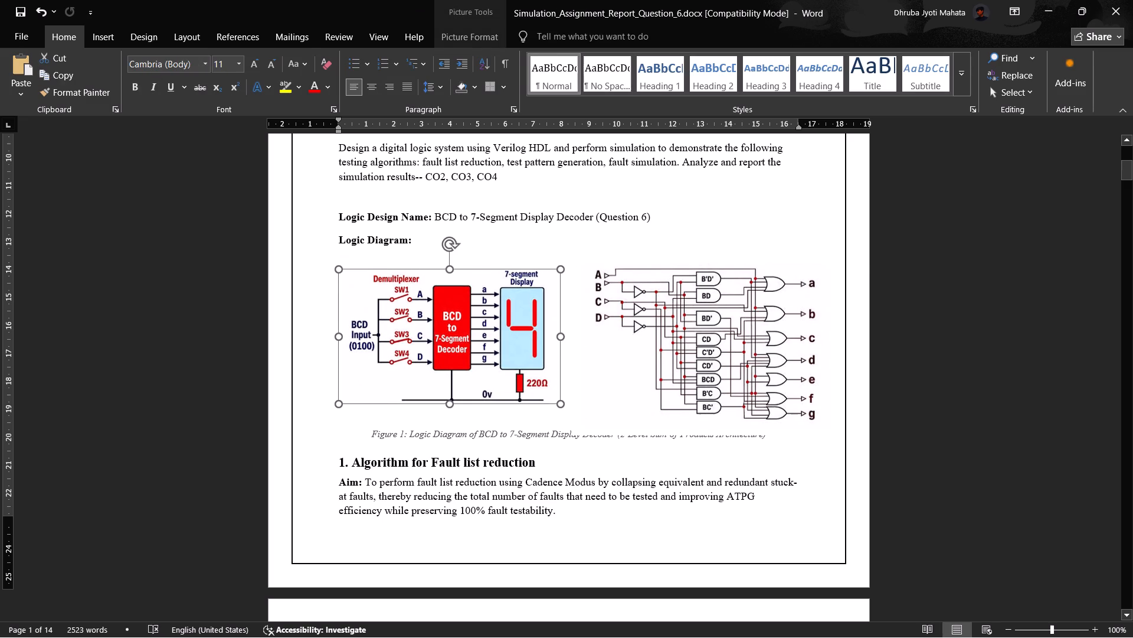
{"action": "left_click_drag", "start_coordinate": [560, 288], "coordinate": [560, 292]}
{"action": "left_click_drag", "start_coordinate": [762, 304], "coordinate": [760, 289]}
{"action": "left_click", "coordinate": [820, 495]}
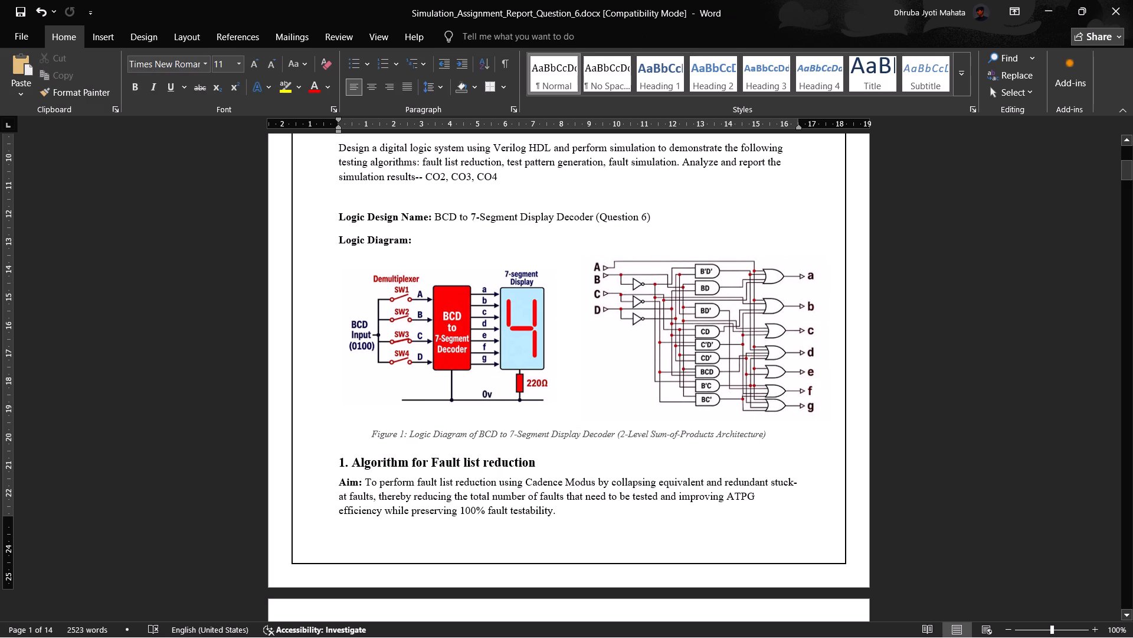
Add a blank line after the Figure 1 caption and another after the Logic Design Name line.
{"action": "left_click", "coordinate": [801, 431]}
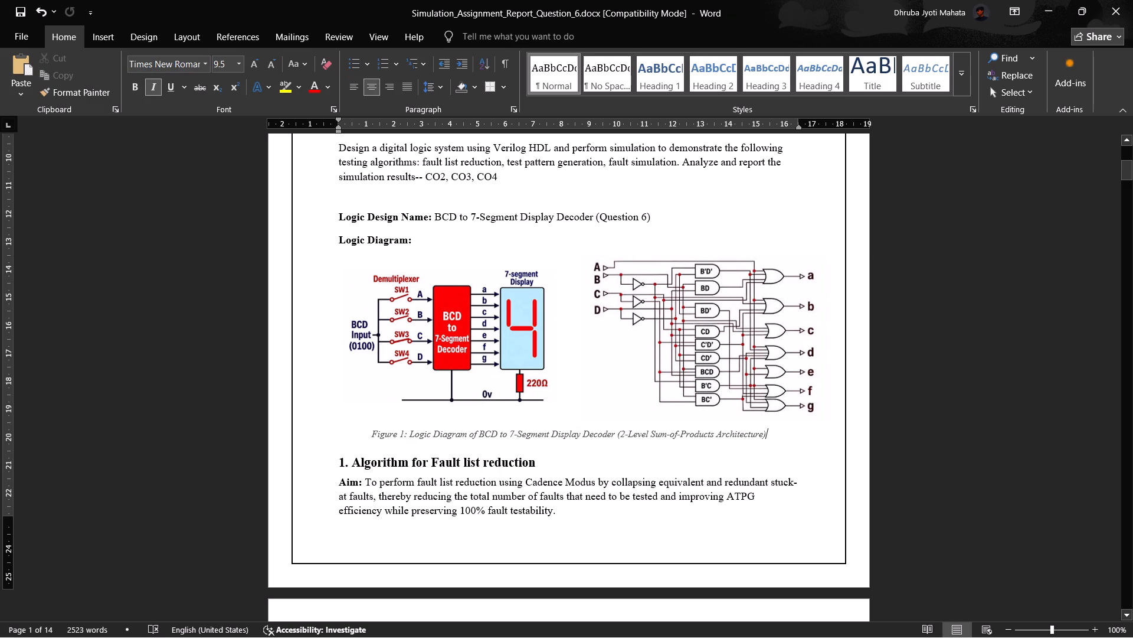
{"action": "key", "text": "Return"}
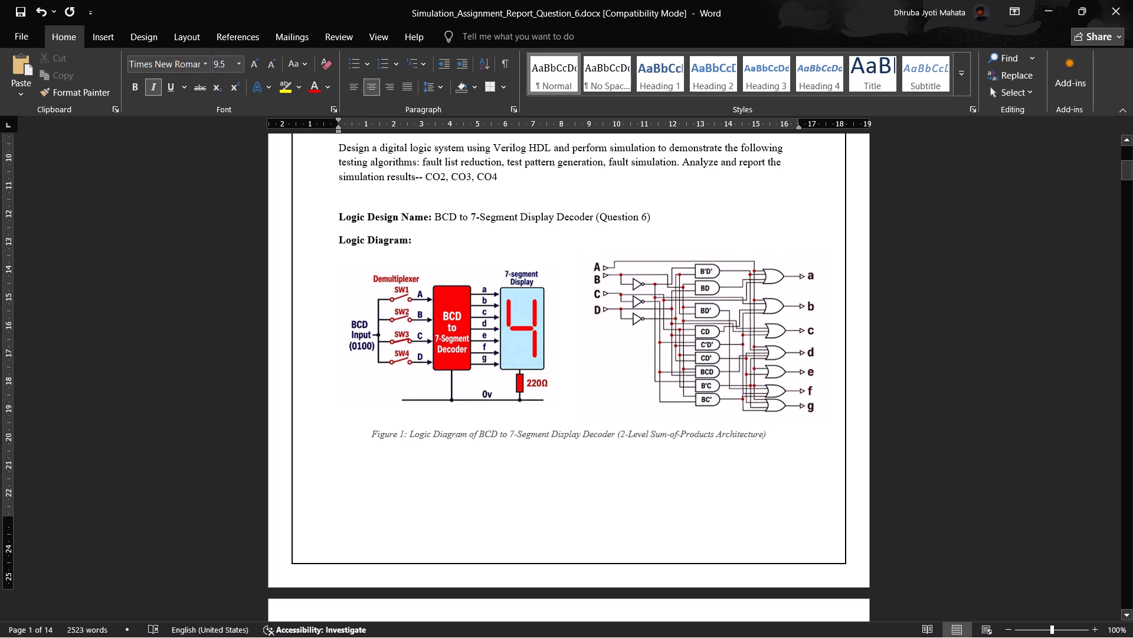
{"action": "left_click", "coordinate": [675, 214]}
{"action": "key", "text": "Return"}
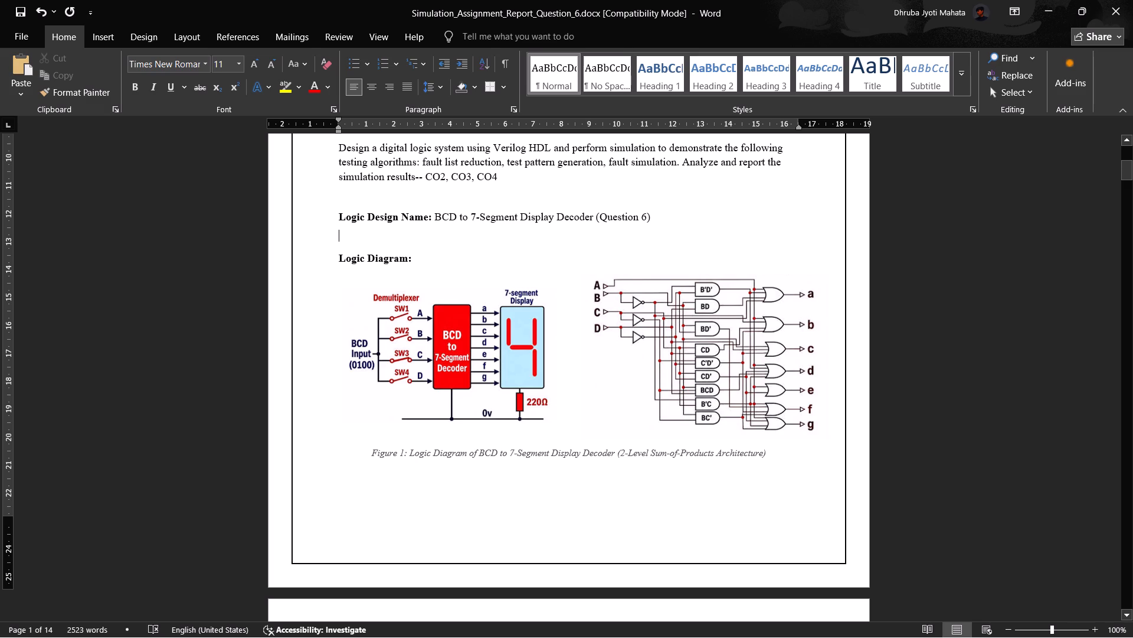
Remove the bracketed "2-Level Sum-of-Products Architecture" text from the Figure 1 caption and end the caption with a full stop.
{"action": "left_click_drag", "start_coordinate": [779, 448], "coordinate": [620, 464]}
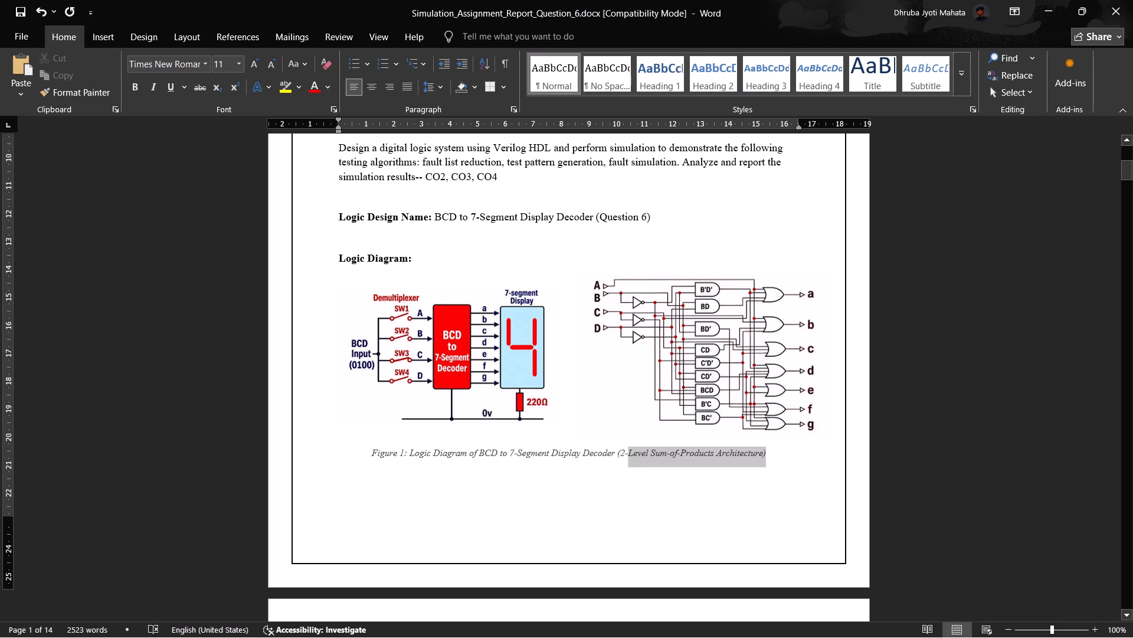
{"action": "left_click_drag", "start_coordinate": [620, 464], "coordinate": [620, 464]}
{"action": "key", "text": "BackSpace"}
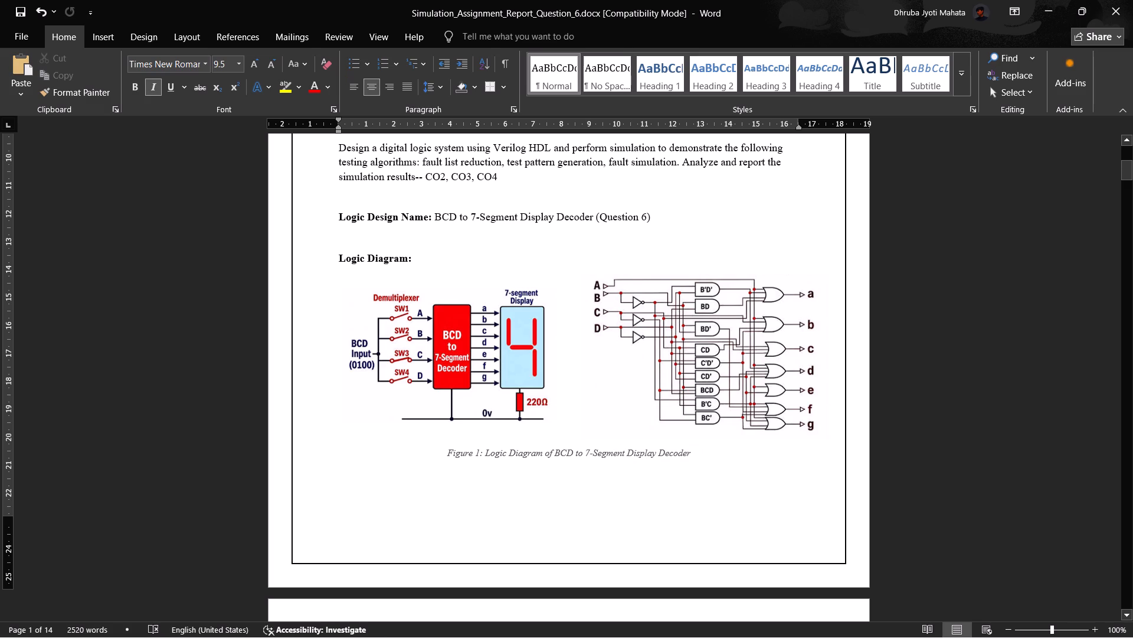
{"action": "key", "text": "BackSpace"}
{"action": "key", "text": "period"}
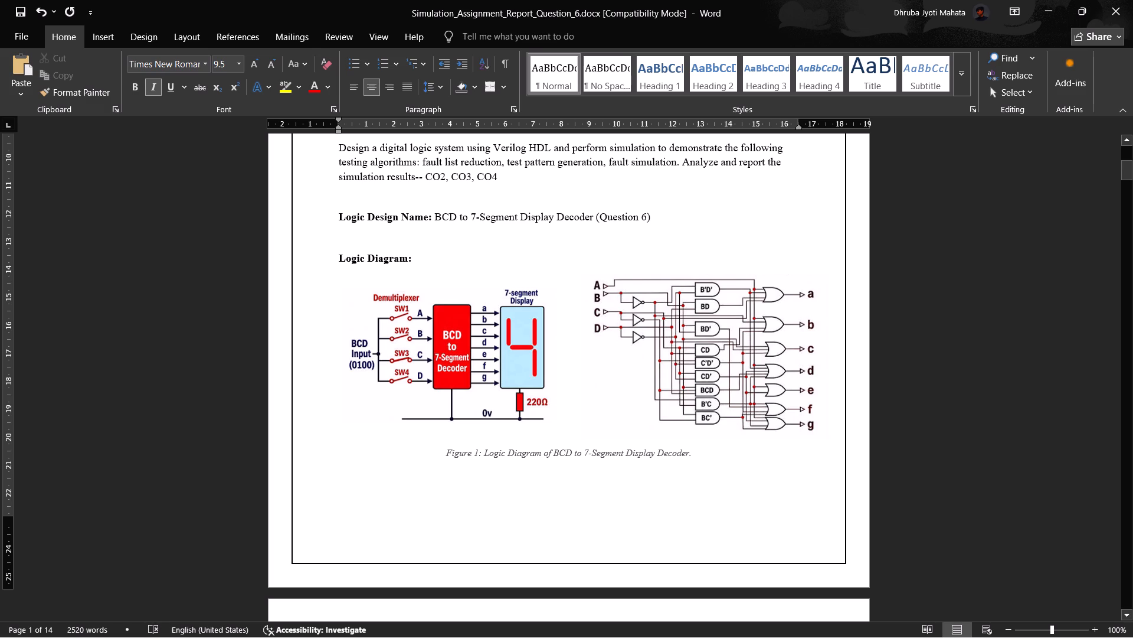
Clear the Date of Evaluation entry in the report's header table, leaving the cell blank.
{"action": "scroll", "coordinate": [668, 471], "scroll_direction": "up", "scroll_amount": 4}
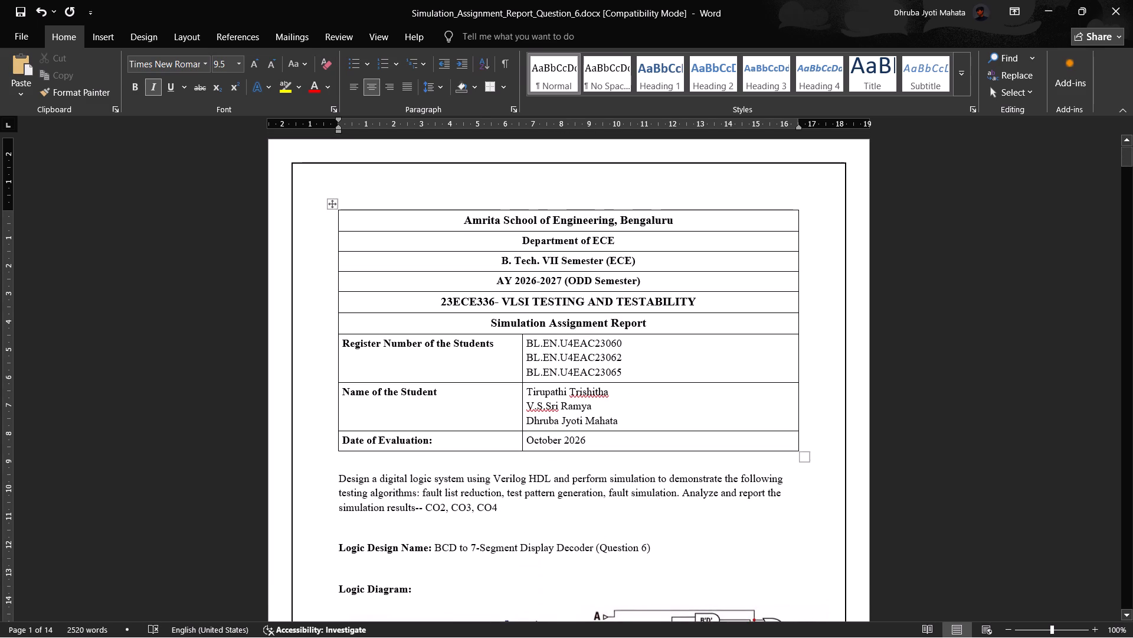
{"action": "scroll", "coordinate": [663, 440], "scroll_direction": "down", "scroll_amount": 3}
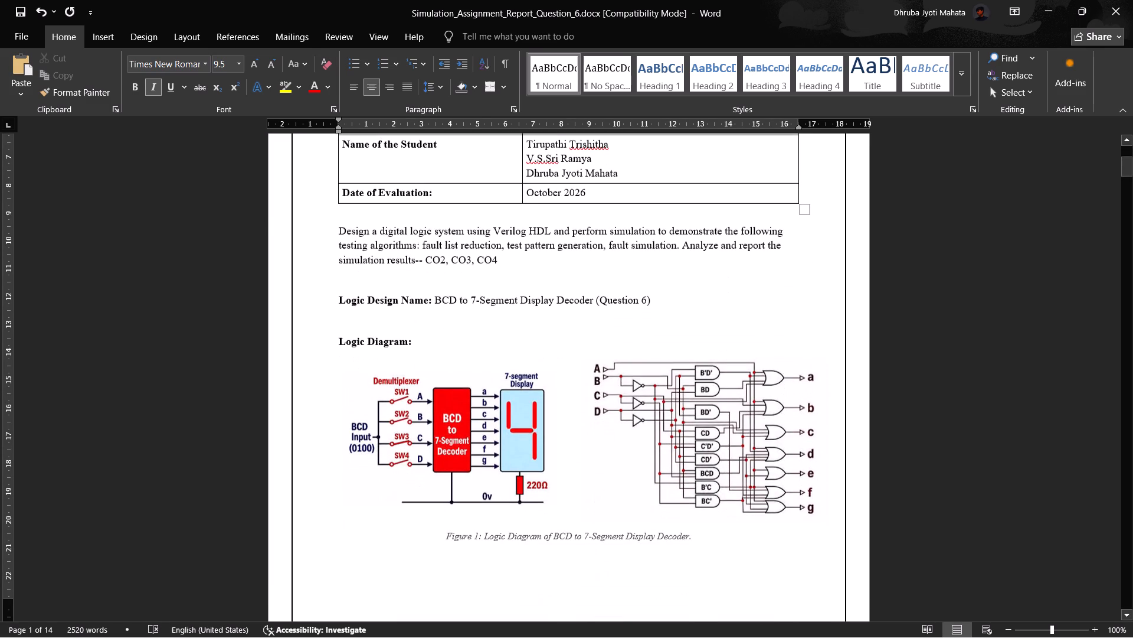
{"action": "scroll", "coordinate": [642, 433], "scroll_direction": "up", "scroll_amount": 1}
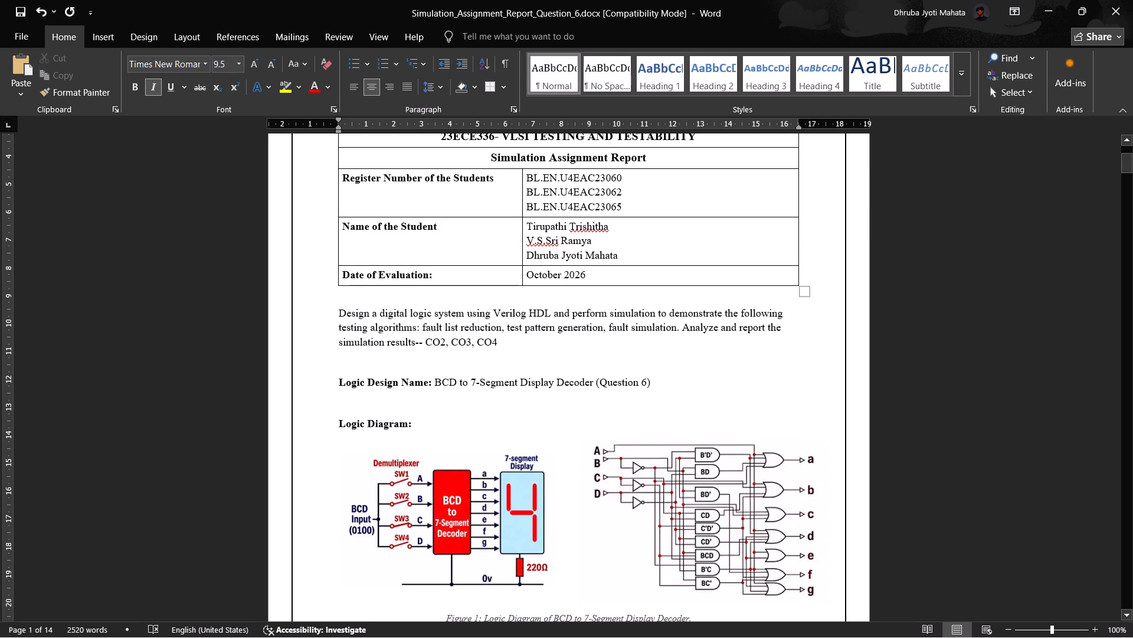
{"action": "left_click_drag", "start_coordinate": [598, 273], "coordinate": [529, 272]}
{"action": "key", "text": "BackSpace"}
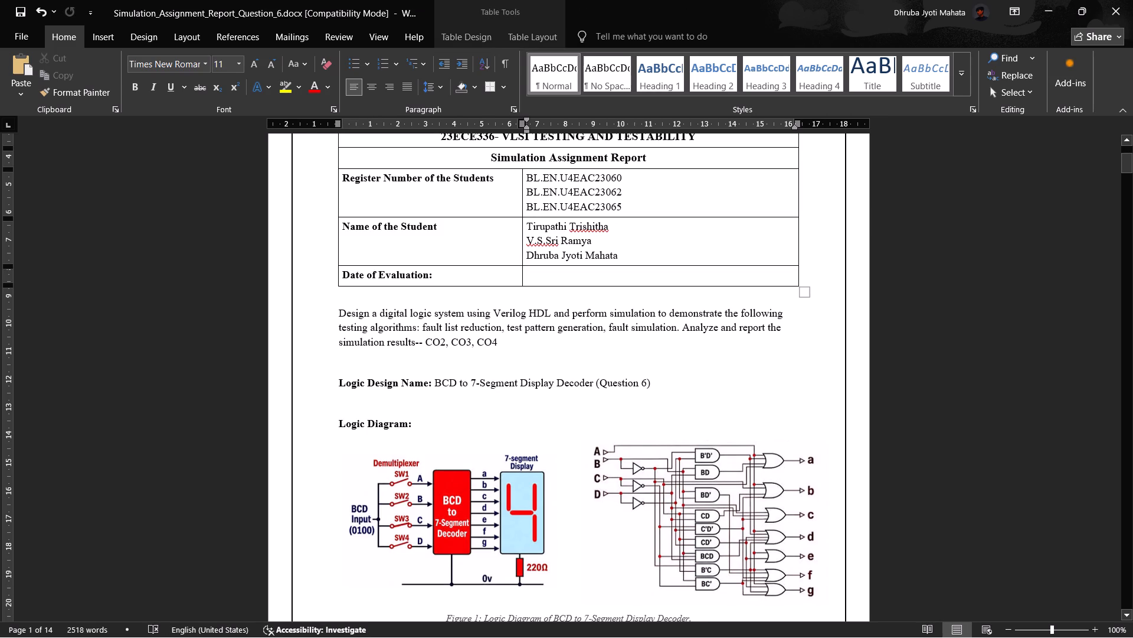
Review the fault list reduction section, checking its commands, Verilog and bench code, output, results and execution screenshots.
{"action": "scroll", "coordinate": [623, 295], "scroll_direction": "down", "scroll_amount": 3}
{"action": "scroll", "coordinate": [627, 301], "scroll_direction": "up", "scroll_amount": 2}
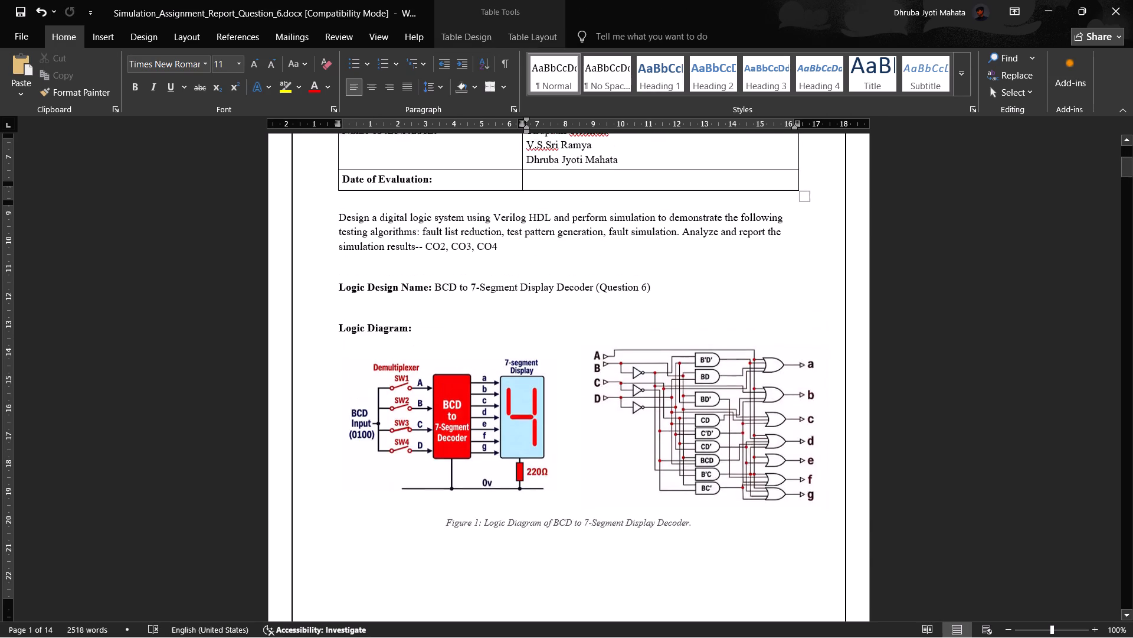
{"action": "scroll", "coordinate": [627, 301], "scroll_direction": "down", "scroll_amount": 7}
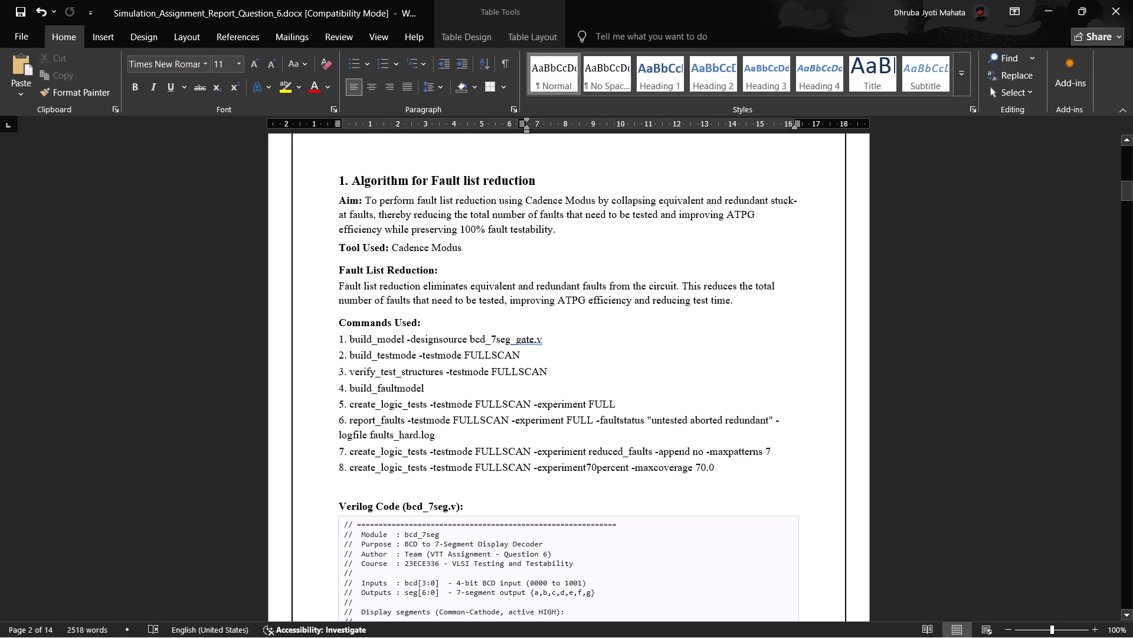
{"action": "scroll", "coordinate": [627, 304], "scroll_direction": "down", "scroll_amount": 9}
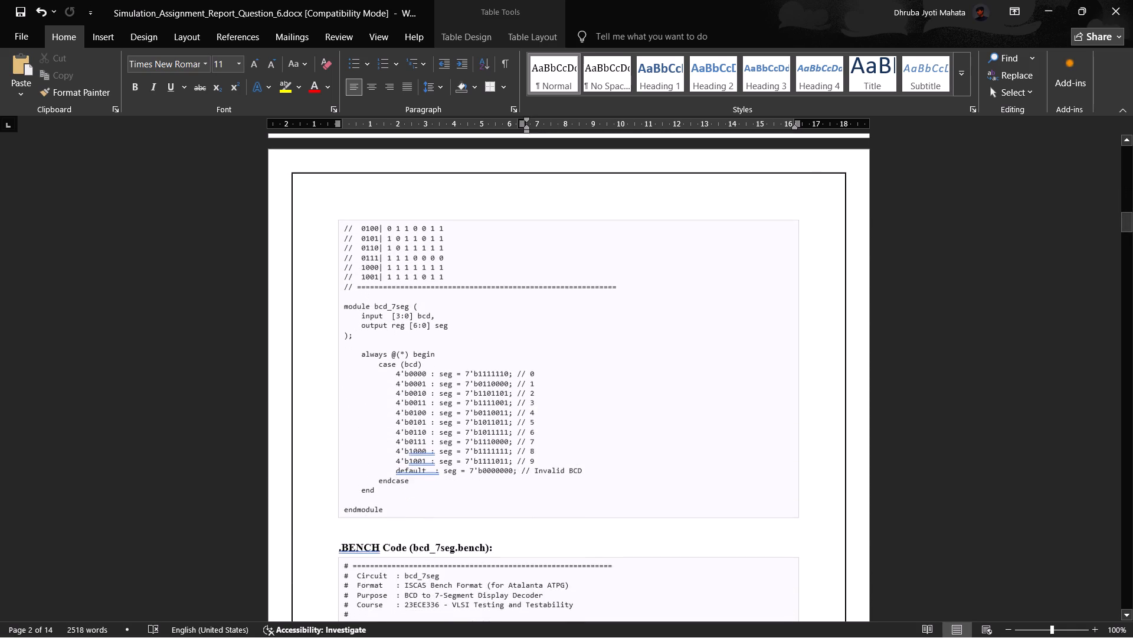
{"action": "scroll", "coordinate": [623, 305], "scroll_direction": "down", "scroll_amount": 14}
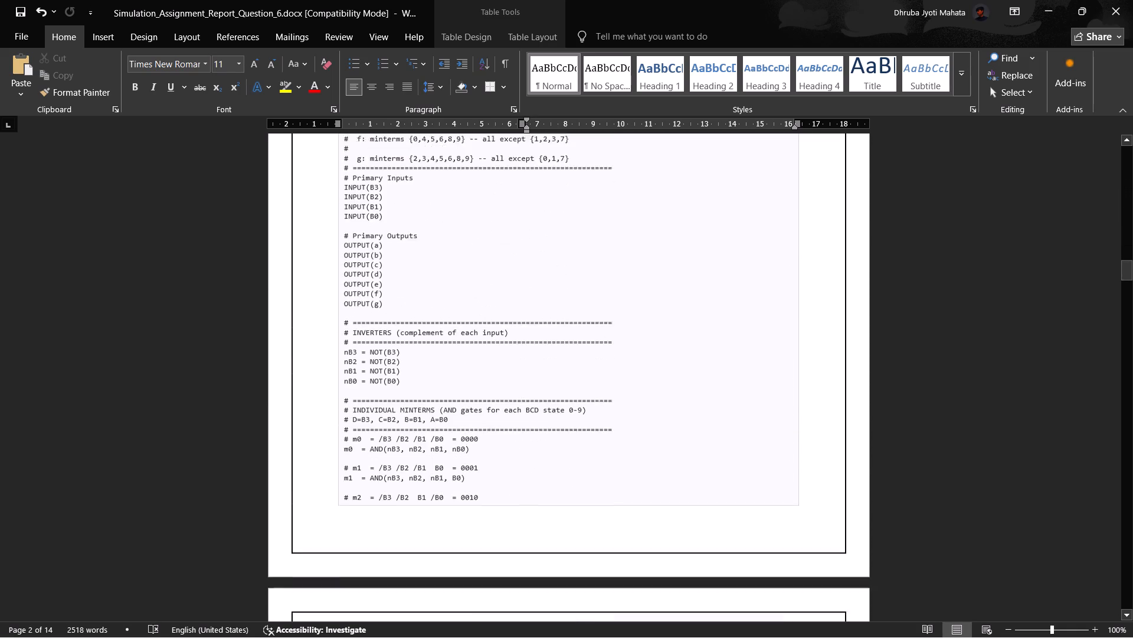
{"action": "scroll", "coordinate": [622, 309], "scroll_direction": "down", "scroll_amount": 11}
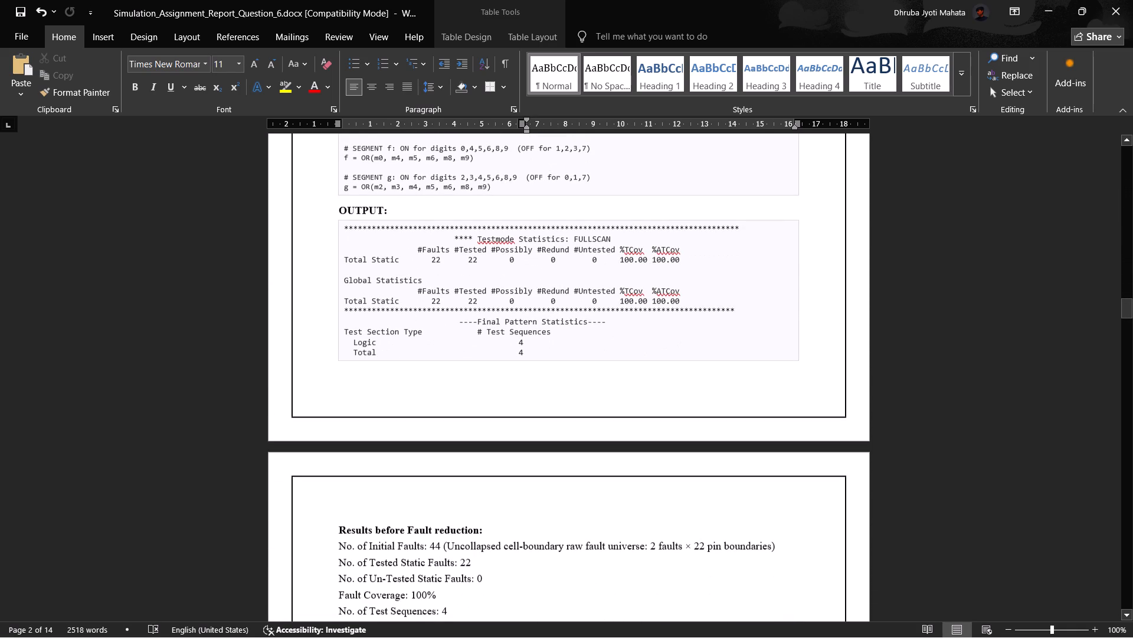
{"action": "scroll", "coordinate": [621, 311], "scroll_direction": "down", "scroll_amount": 4}
{"action": "scroll", "coordinate": [621, 311], "scroll_direction": "up", "scroll_amount": 3}
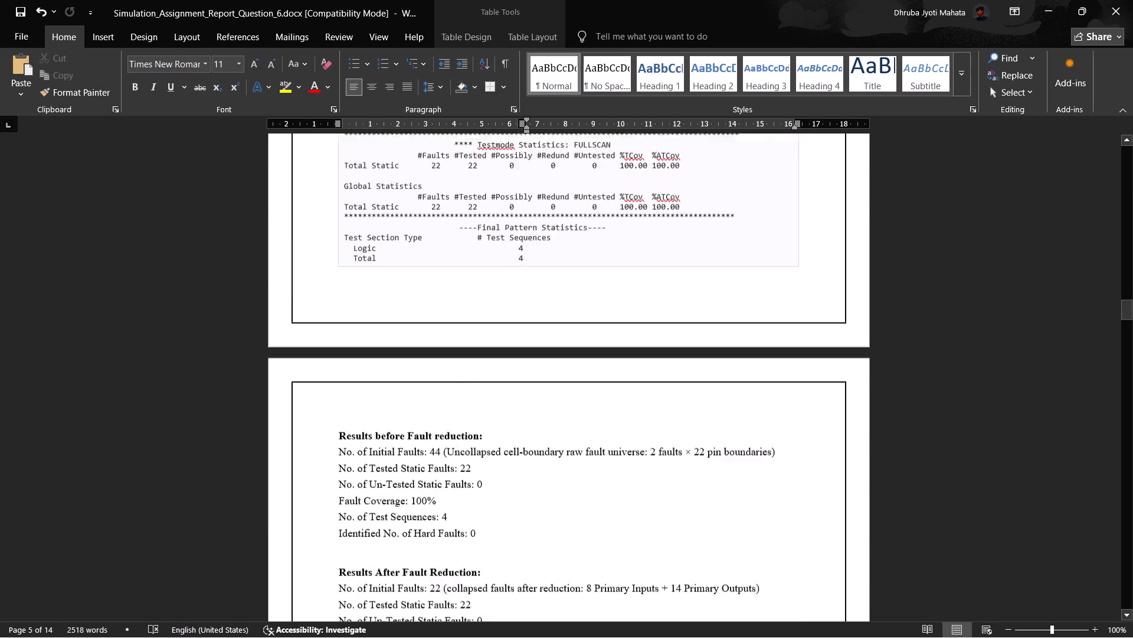
{"action": "scroll", "coordinate": [621, 311], "scroll_direction": "up", "scroll_amount": 2}
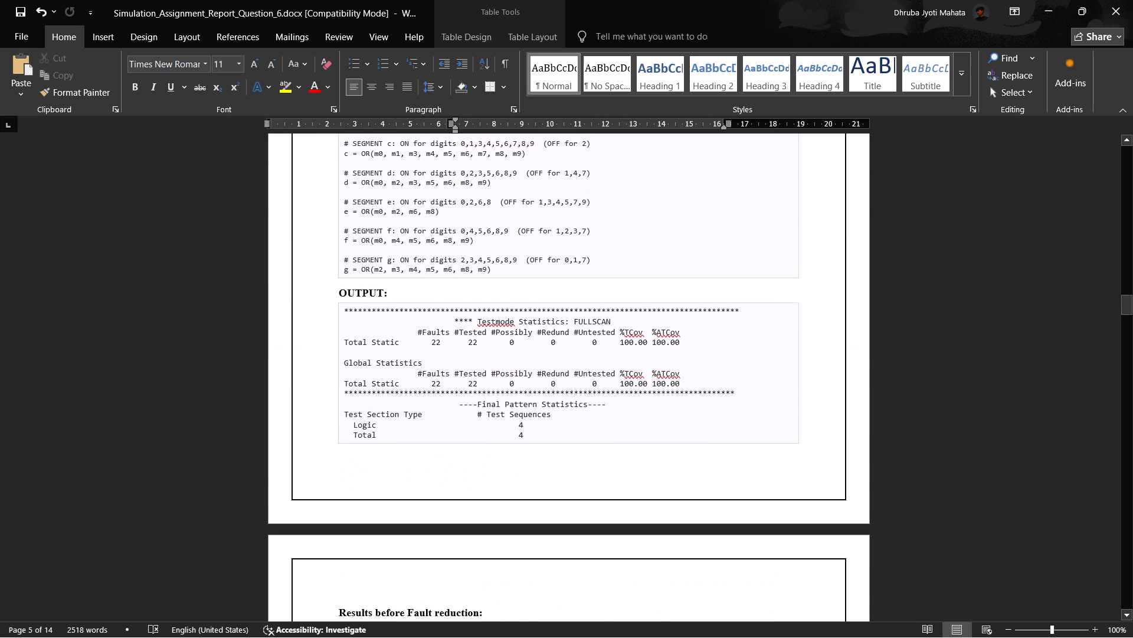
{"action": "scroll", "coordinate": [621, 311], "scroll_direction": "down", "scroll_amount": 8}
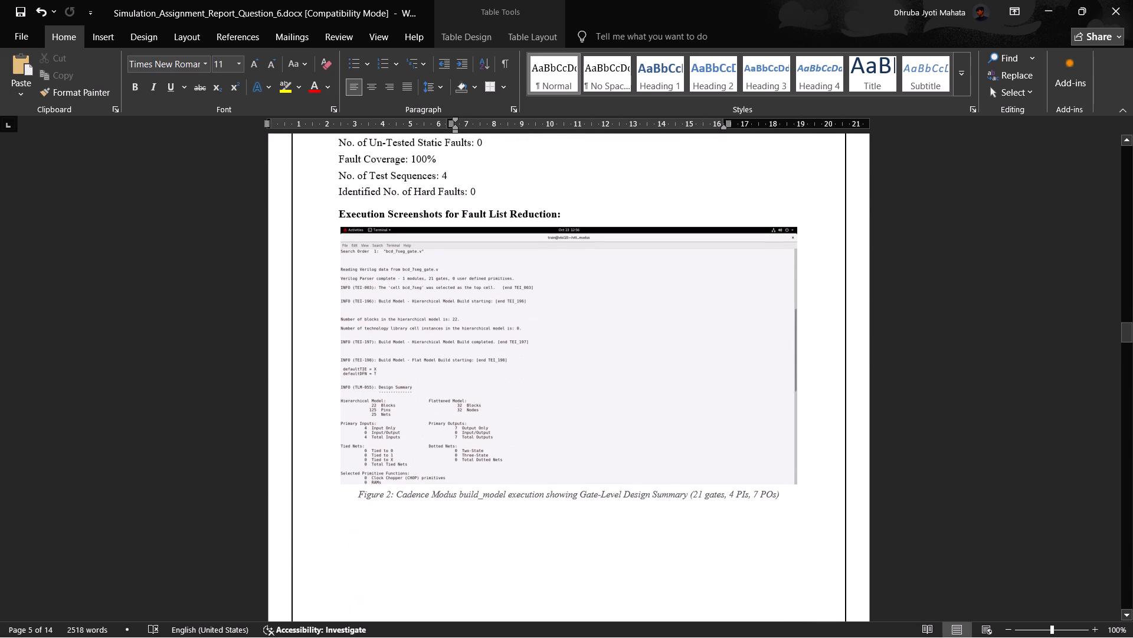
{"action": "scroll", "coordinate": [621, 312], "scroll_direction": "down", "scroll_amount": 3}
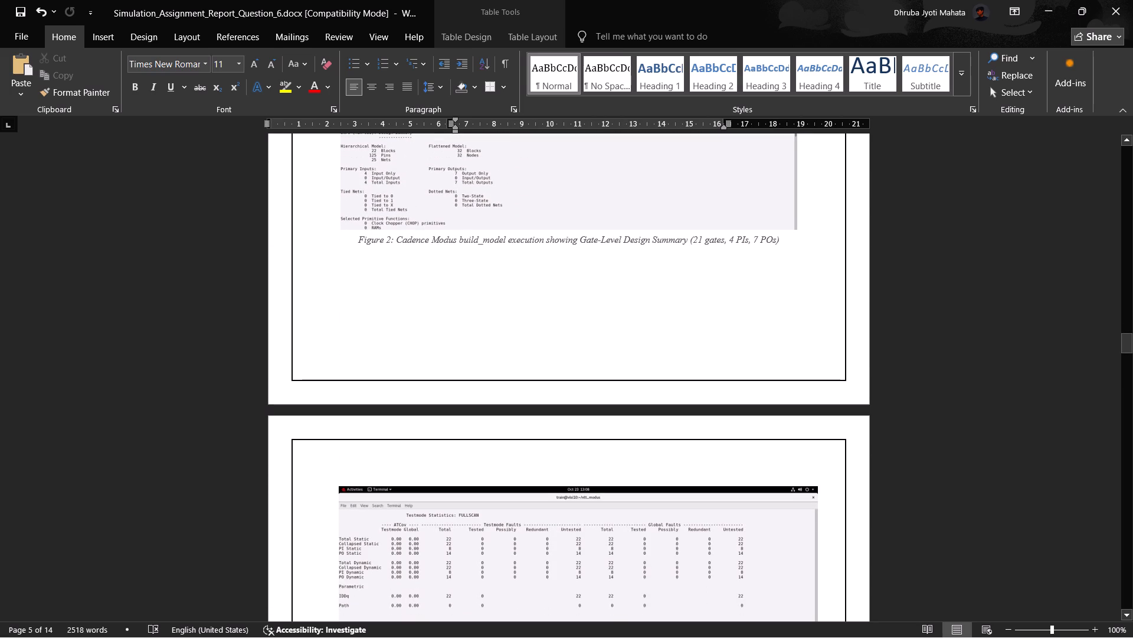
{"action": "scroll", "coordinate": [621, 312], "scroll_direction": "down", "scroll_amount": 8}
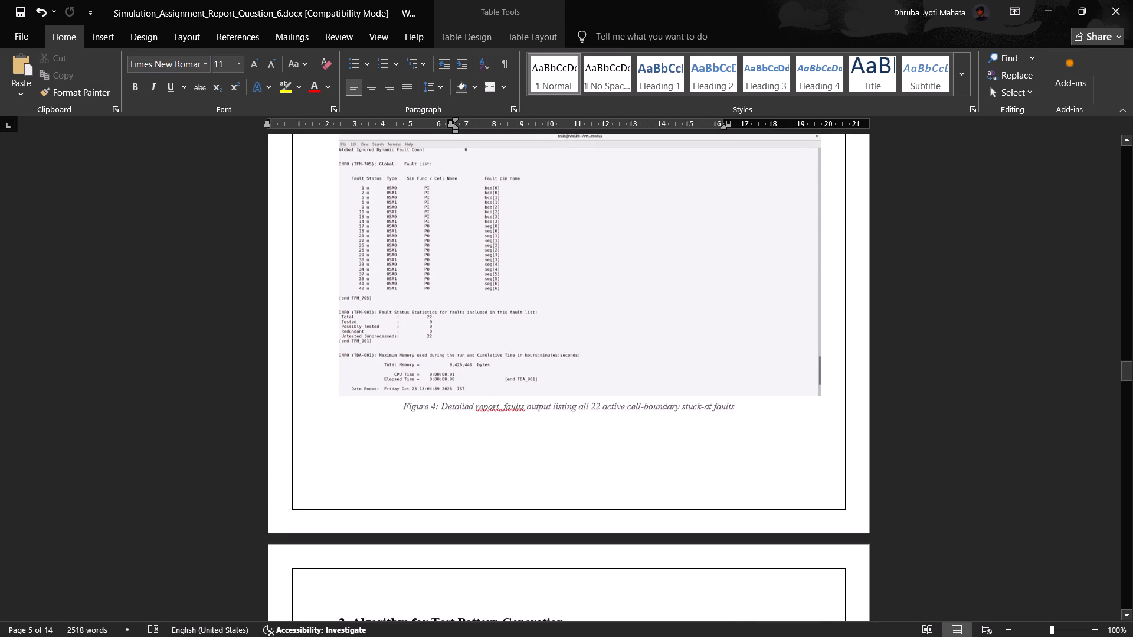
Review the test pattern generation section, checking the Atalanta output, execution results summary, test patterns and technical note.
{"action": "scroll", "coordinate": [621, 312], "scroll_direction": "down", "scroll_amount": 5}
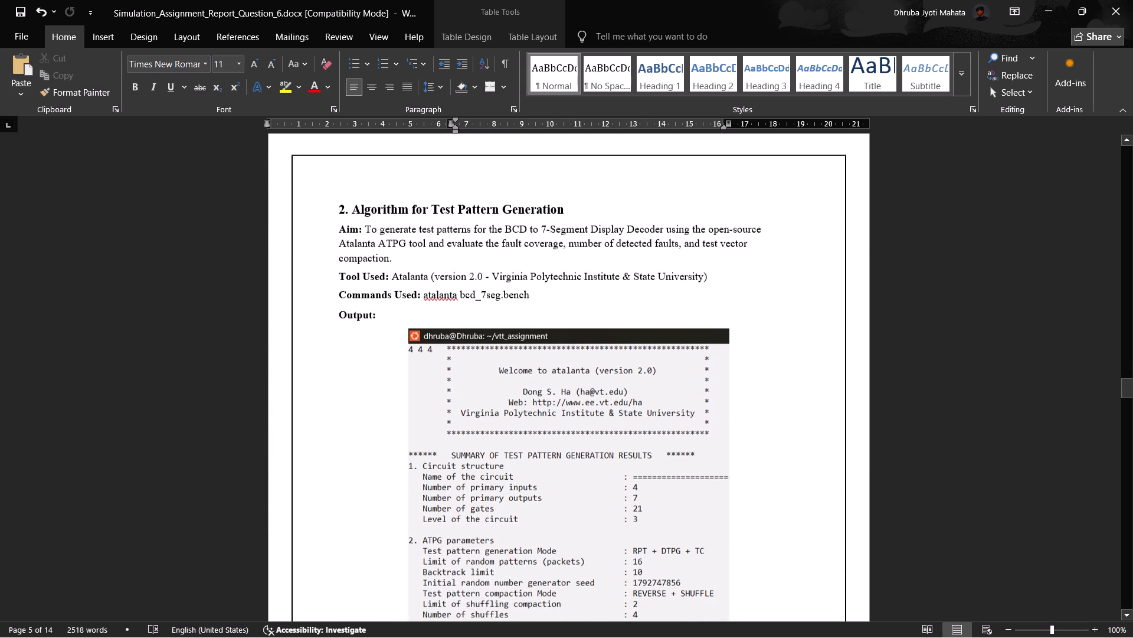
{"action": "scroll", "coordinate": [621, 312], "scroll_direction": "down", "scroll_amount": 7}
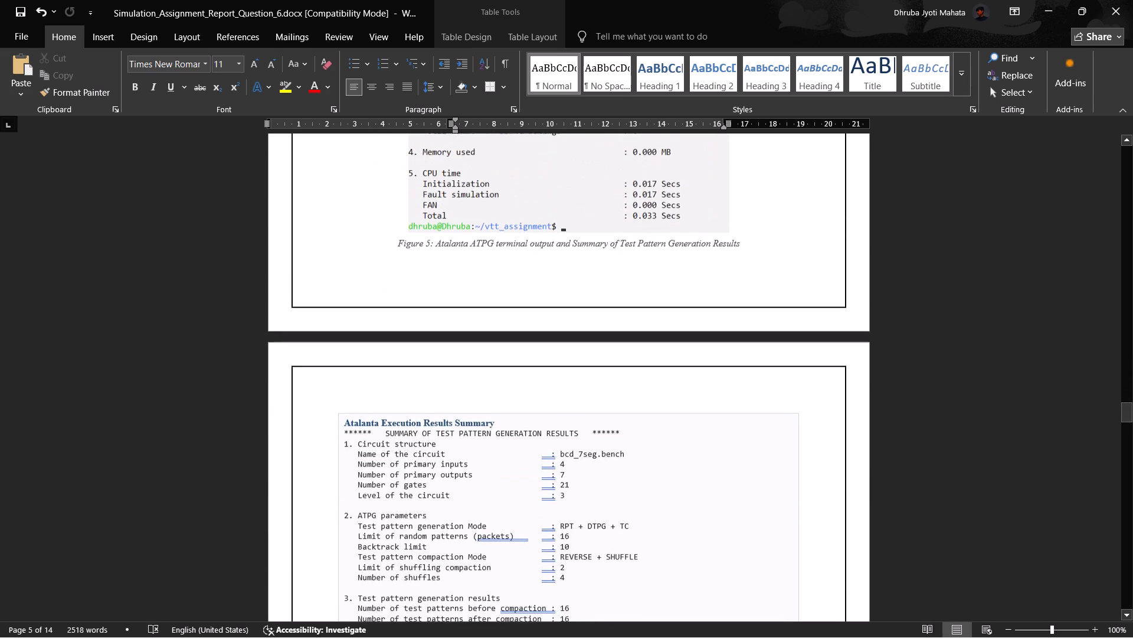
{"action": "scroll", "coordinate": [621, 312], "scroll_direction": "down", "scroll_amount": 5}
{"action": "scroll", "coordinate": [621, 312], "scroll_direction": "up", "scroll_amount": 2}
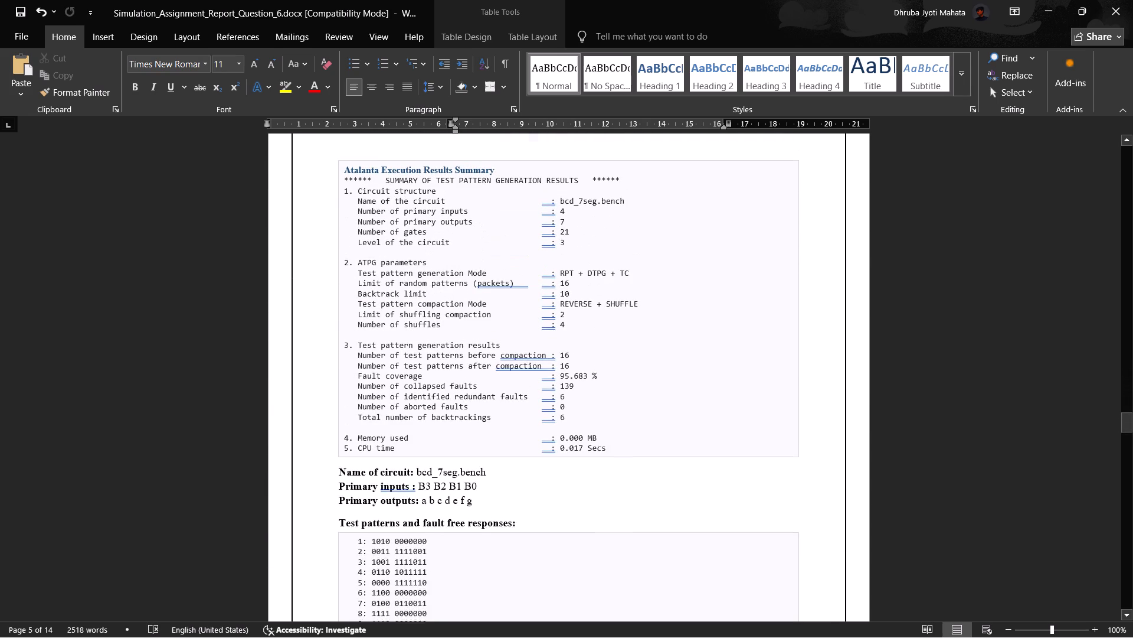
{"action": "left_click", "coordinate": [499, 359]}
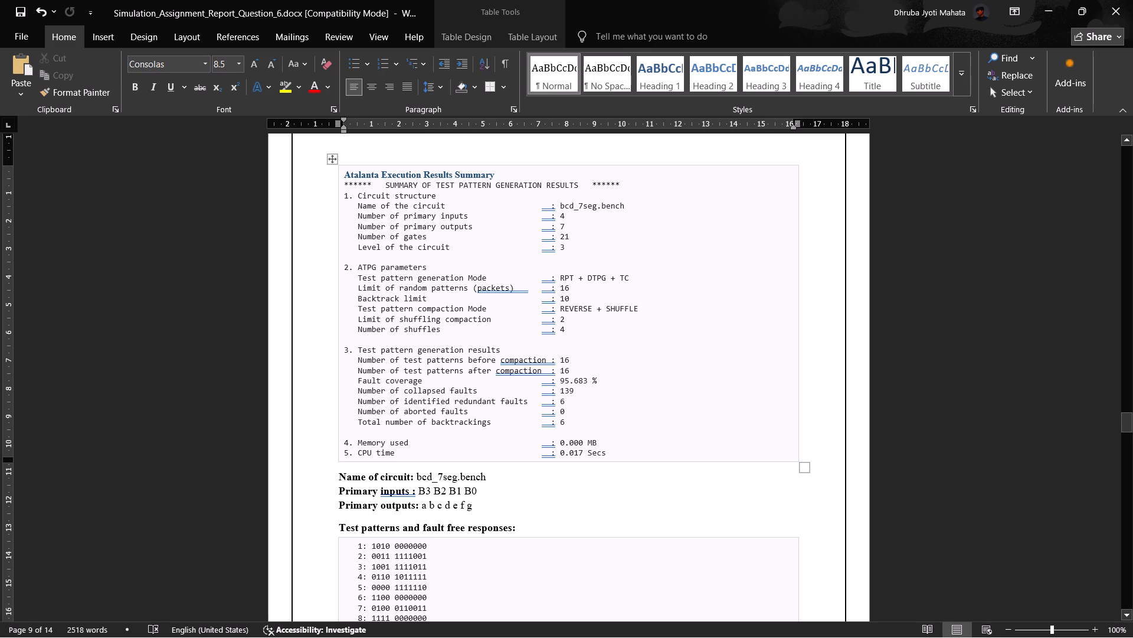
{"action": "scroll", "coordinate": [507, 377], "scroll_direction": "down", "scroll_amount": 3}
{"action": "scroll", "coordinate": [509, 372], "scroll_direction": "up", "scroll_amount": 6}
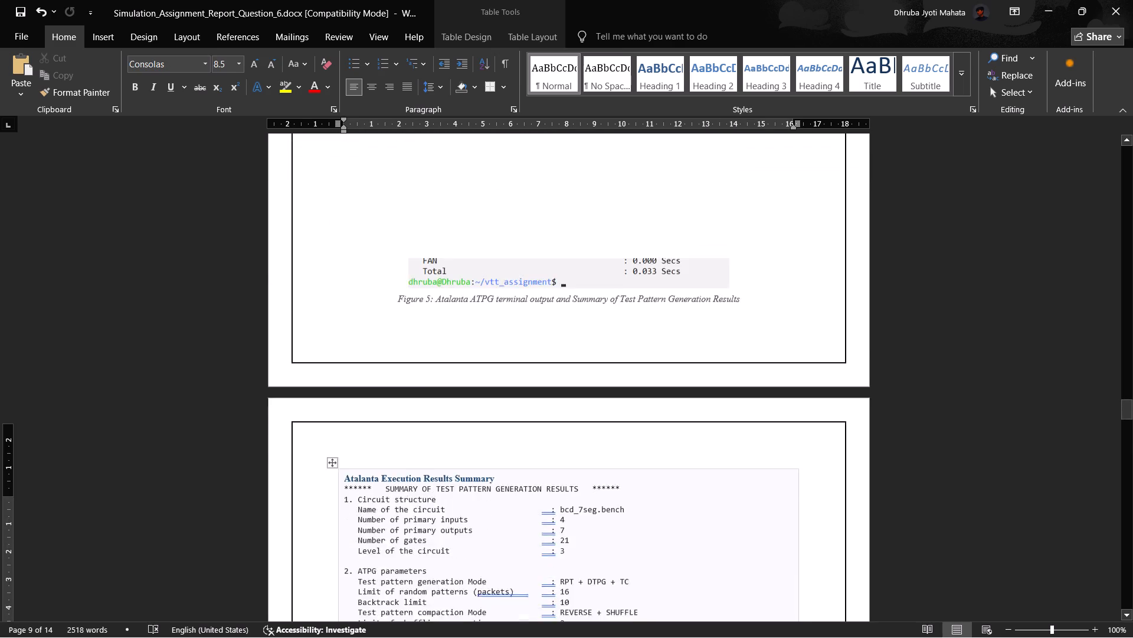
{"action": "scroll", "coordinate": [509, 372], "scroll_direction": "up", "scroll_amount": 4}
{"action": "scroll", "coordinate": [509, 369], "scroll_direction": "down", "scroll_amount": 6}
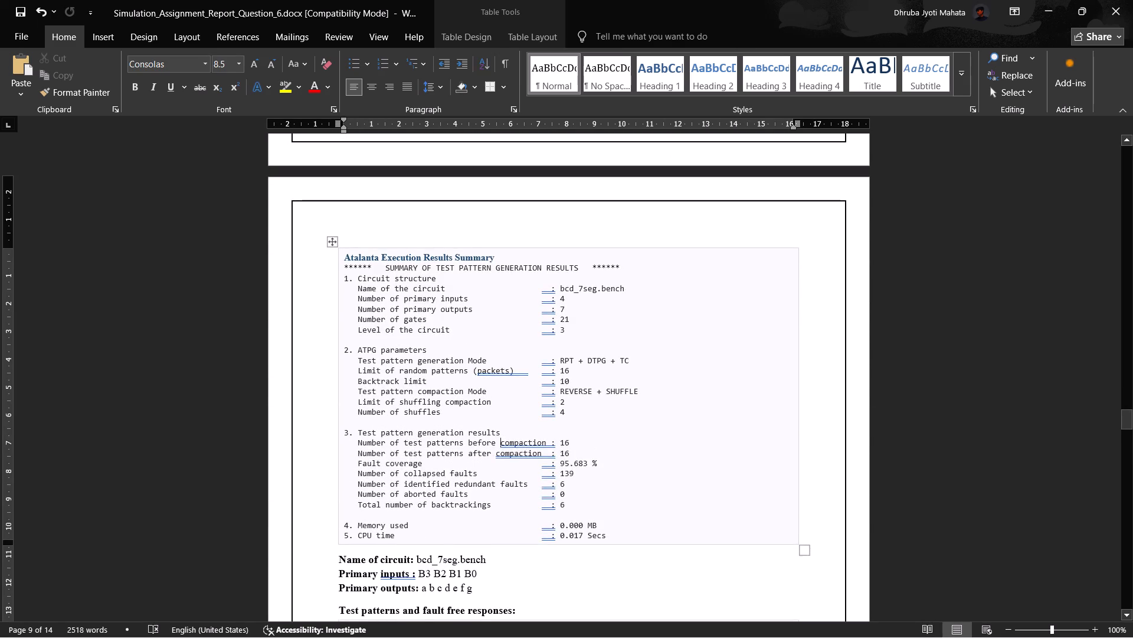
{"action": "scroll", "coordinate": [509, 370], "scroll_direction": "down", "scroll_amount": 3}
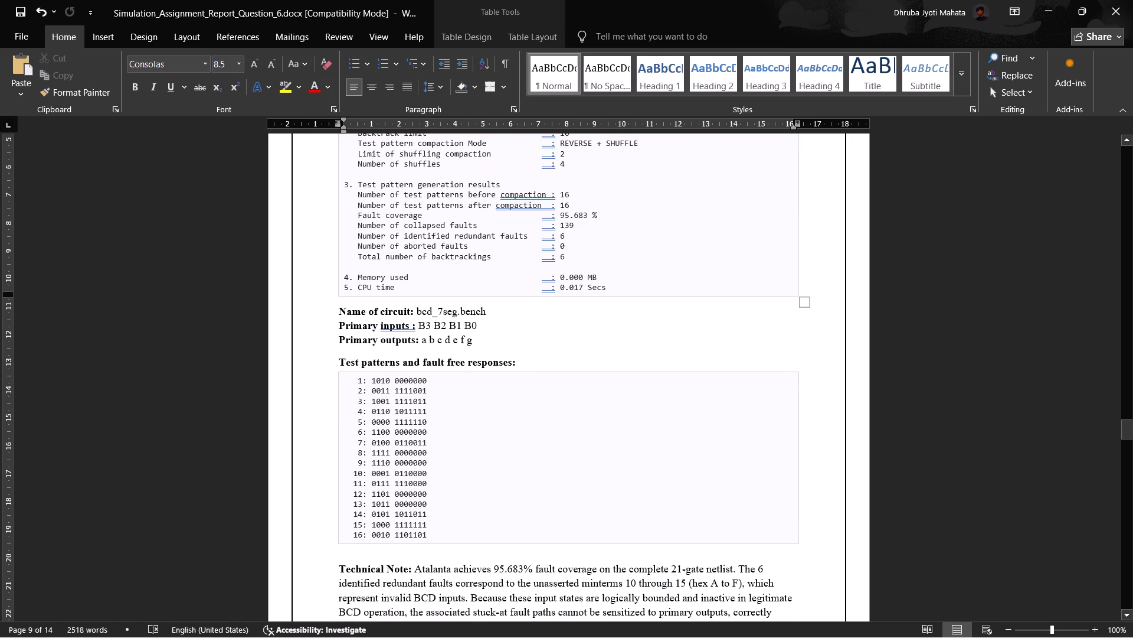
{"action": "scroll", "coordinate": [531, 413], "scroll_direction": "down", "scroll_amount": 2}
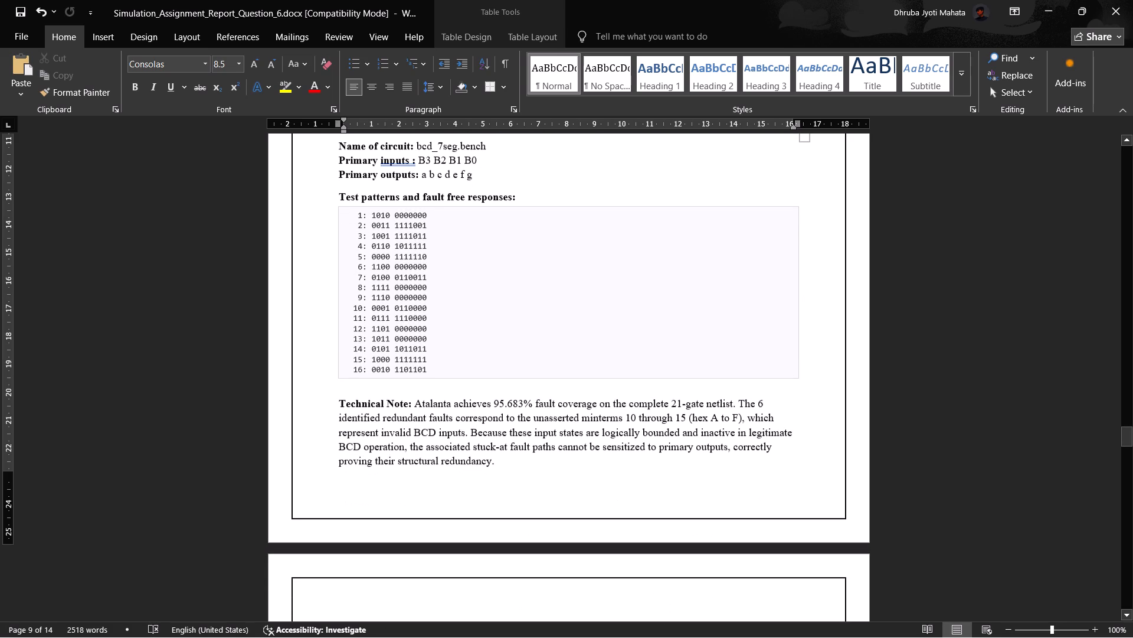
Review the fault simulation section, checking its aim, the list of commands used and the Cadence Modus execution screenshots.
{"action": "scroll", "coordinate": [531, 413], "scroll_direction": "down", "scroll_amount": 10}
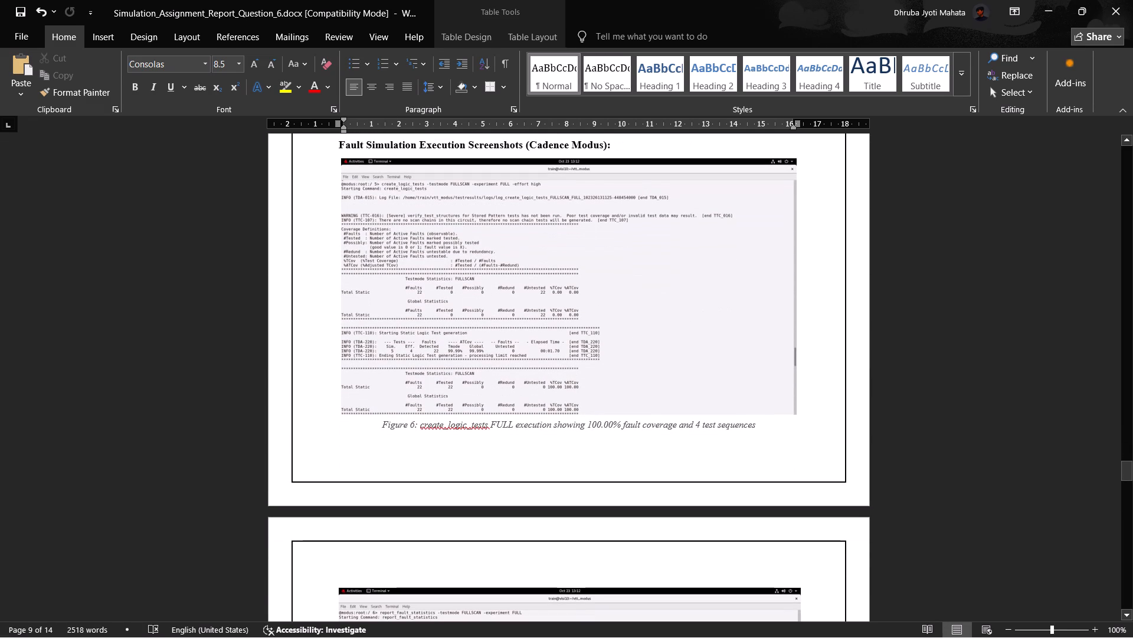
{"action": "scroll", "coordinate": [531, 414], "scroll_direction": "down", "scroll_amount": 2}
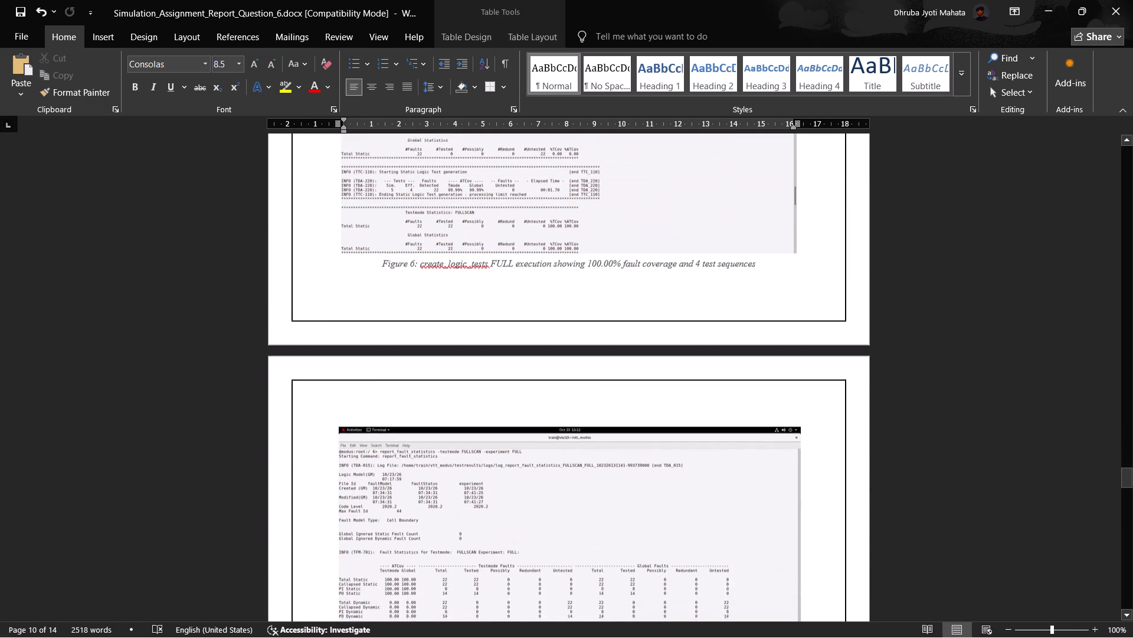
{"action": "scroll", "coordinate": [531, 414], "scroll_direction": "up", "scroll_amount": 8}
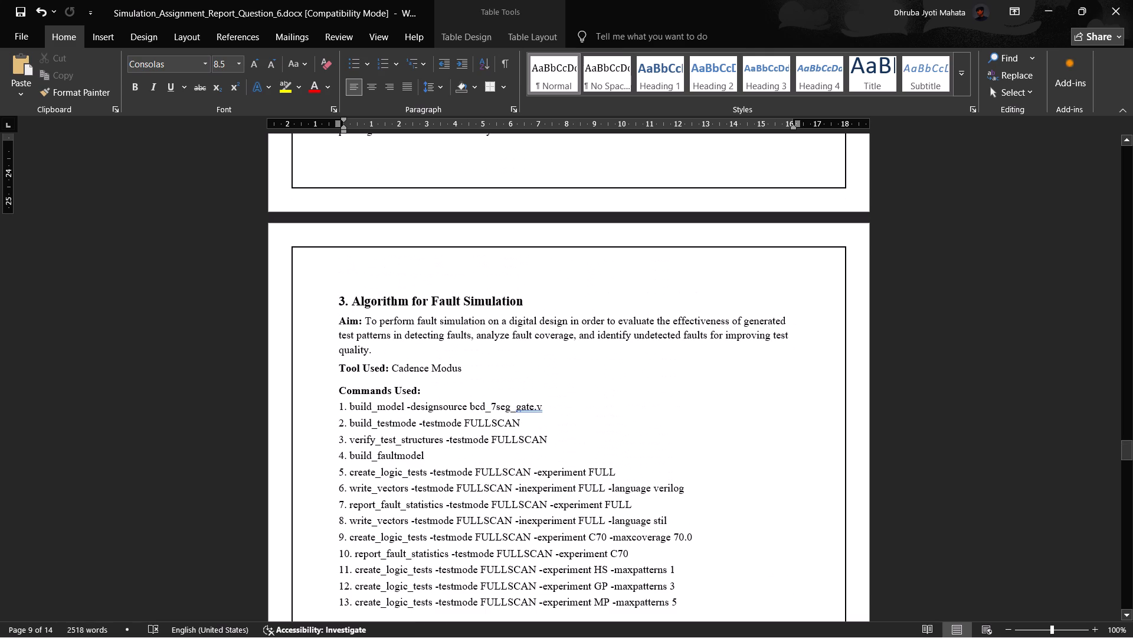
{"action": "scroll", "coordinate": [532, 414], "scroll_direction": "down", "scroll_amount": 2}
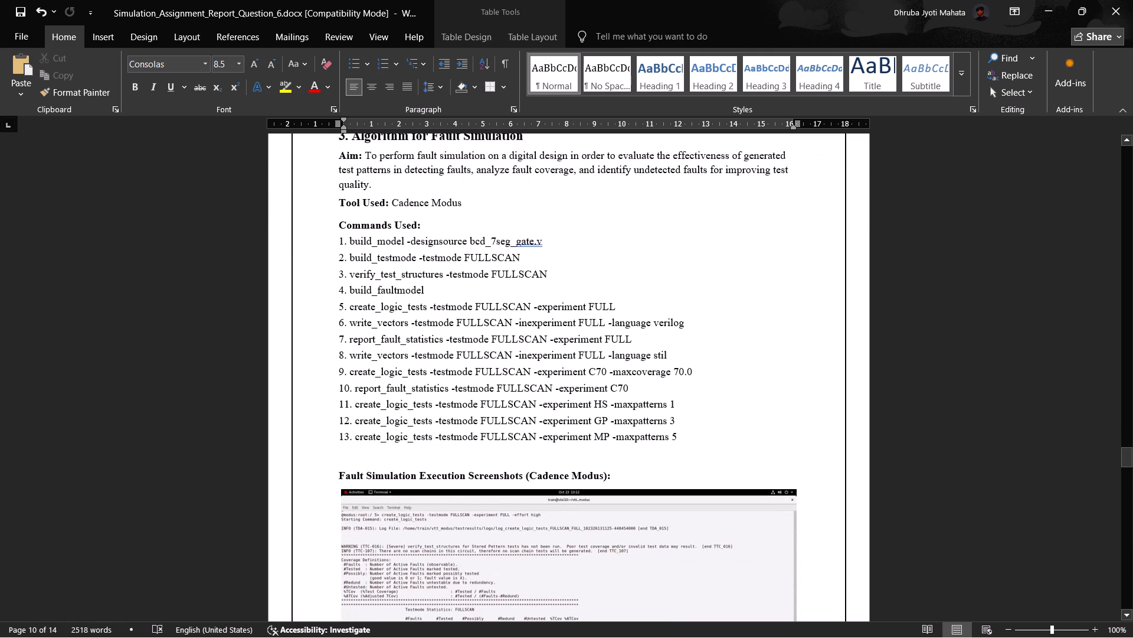
{"action": "scroll", "coordinate": [474, 364], "scroll_direction": "up", "scroll_amount": 1}
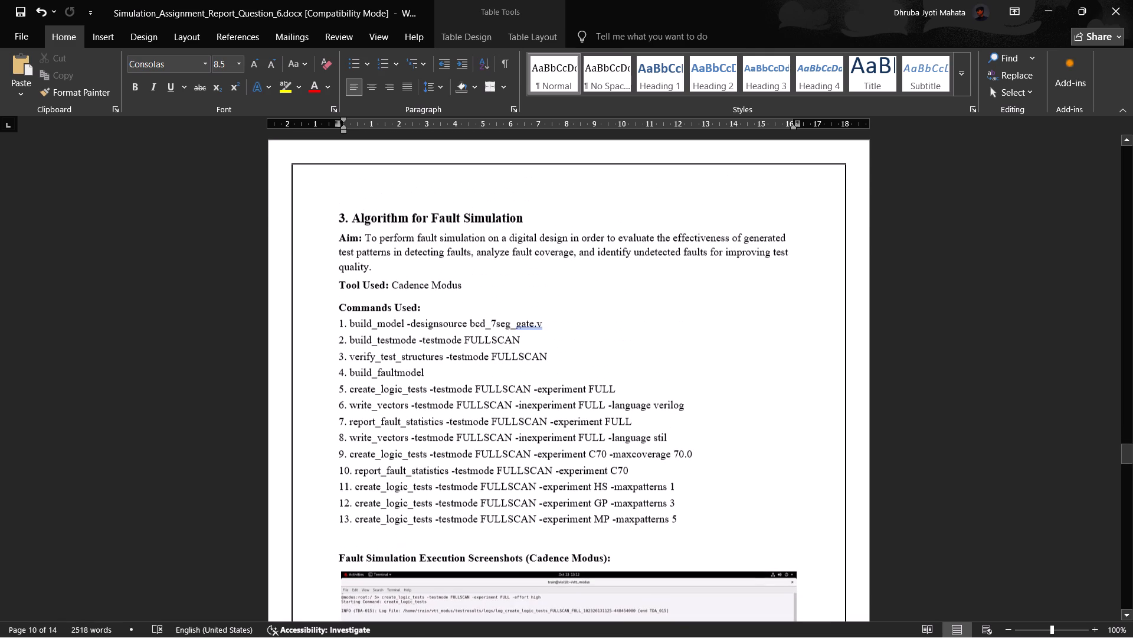
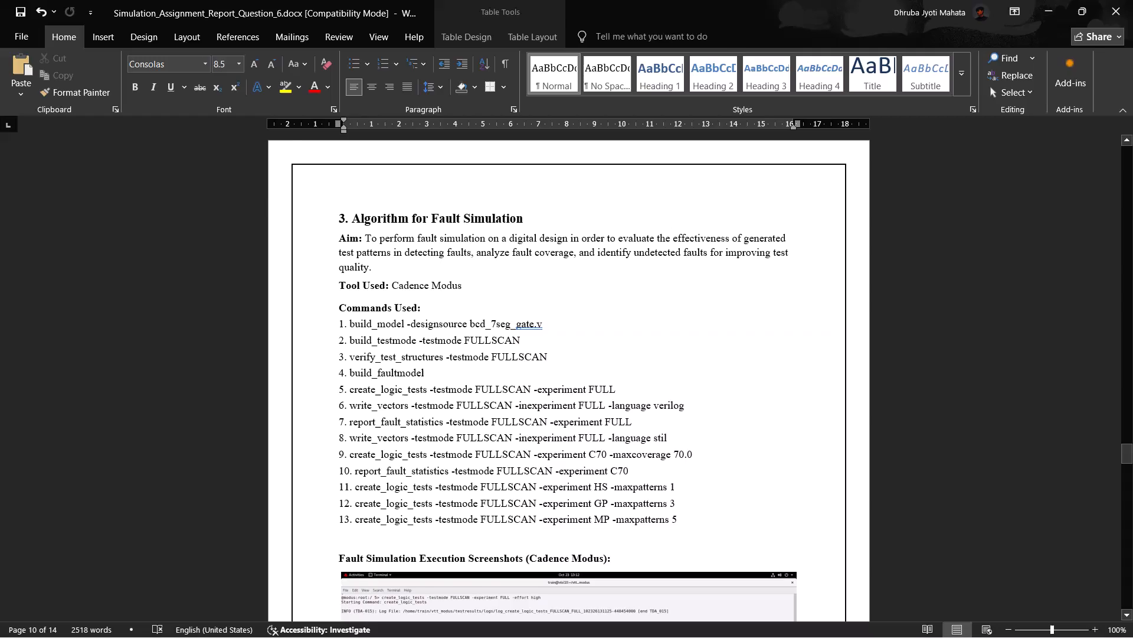
Review the fault simulation screenshots and captions in Figures 6 to 9, and the generated vector stream output.
{"action": "scroll", "coordinate": [506, 491], "scroll_direction": "down", "scroll_amount": 7}
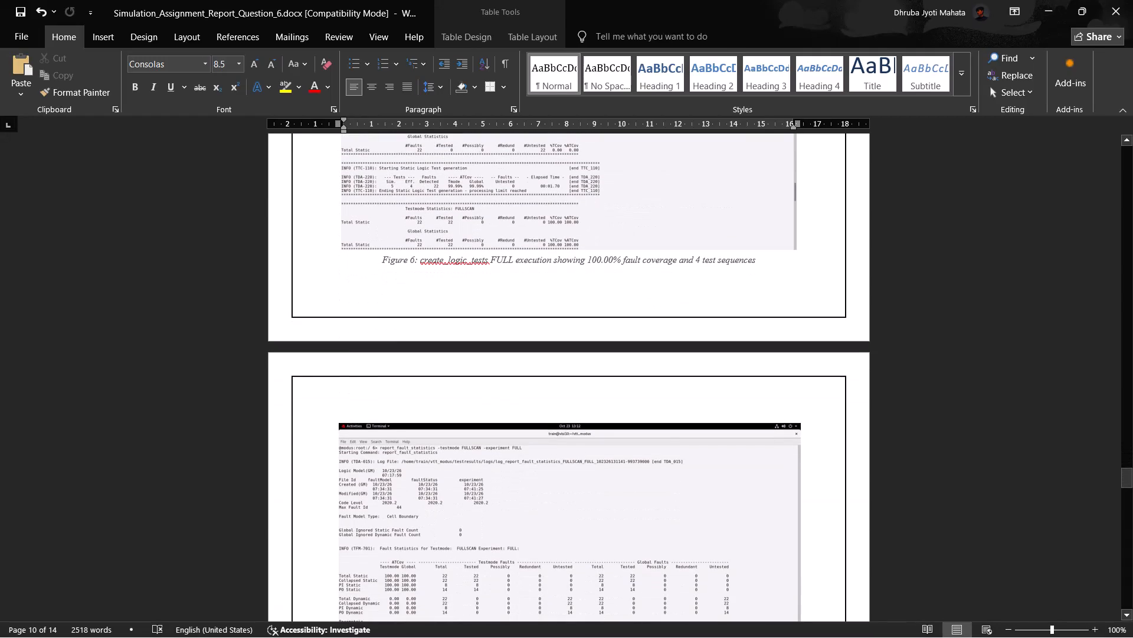
{"action": "scroll", "coordinate": [506, 492], "scroll_direction": "down", "scroll_amount": 3}
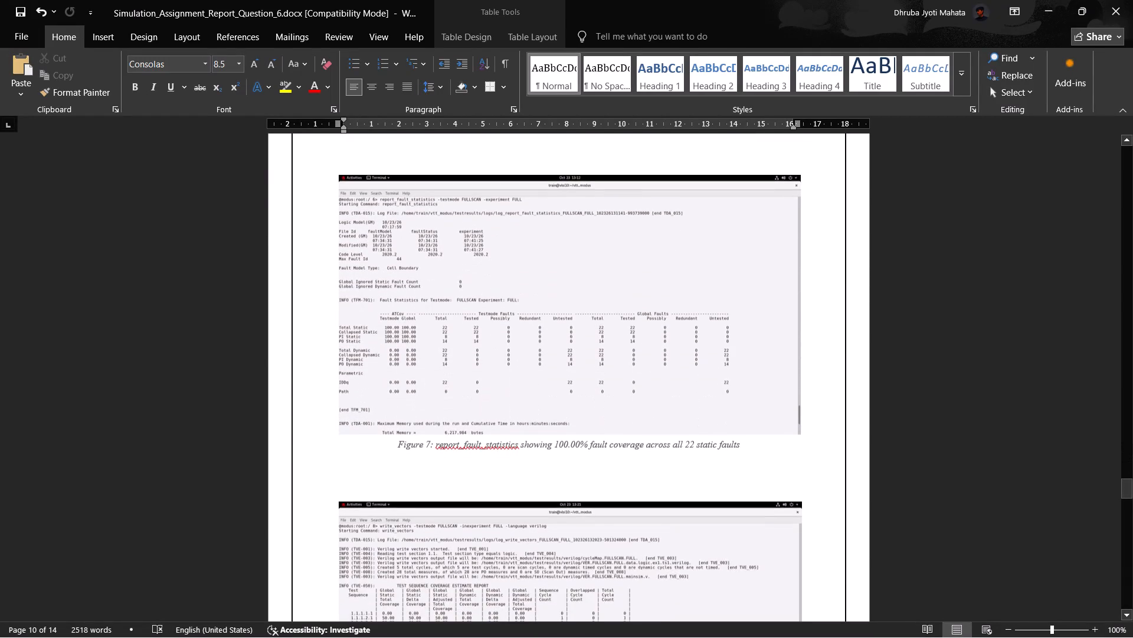
{"action": "scroll", "coordinate": [555, 463], "scroll_direction": "down", "scroll_amount": 5}
{"action": "scroll", "coordinate": [556, 463], "scroll_direction": "up", "scroll_amount": 6}
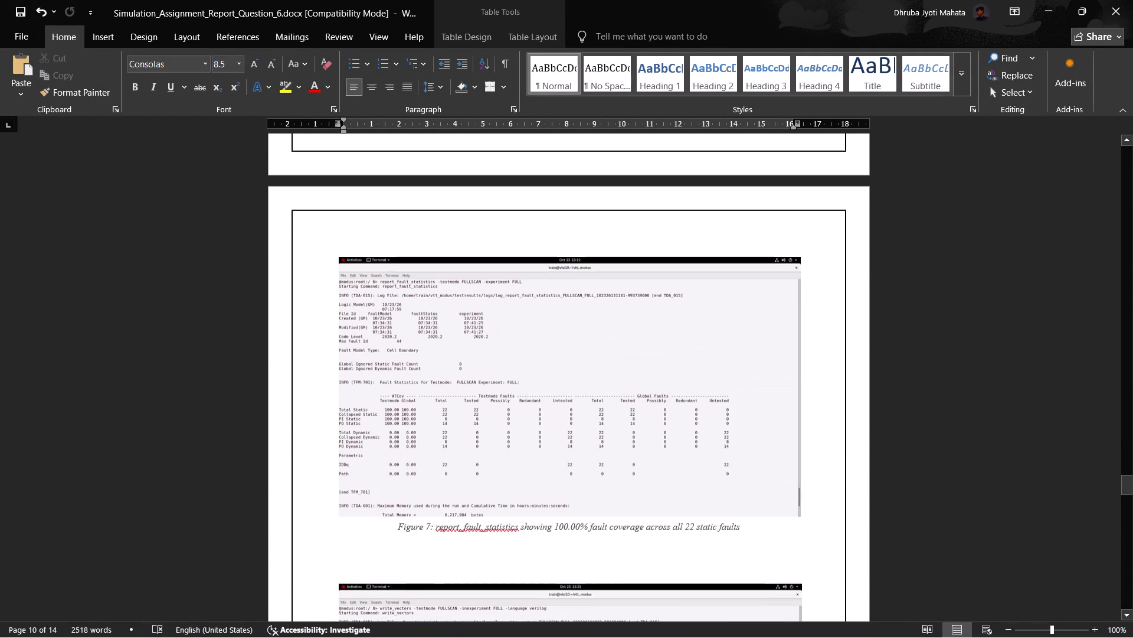
{"action": "scroll", "coordinate": [556, 463], "scroll_direction": "down", "scroll_amount": 1}
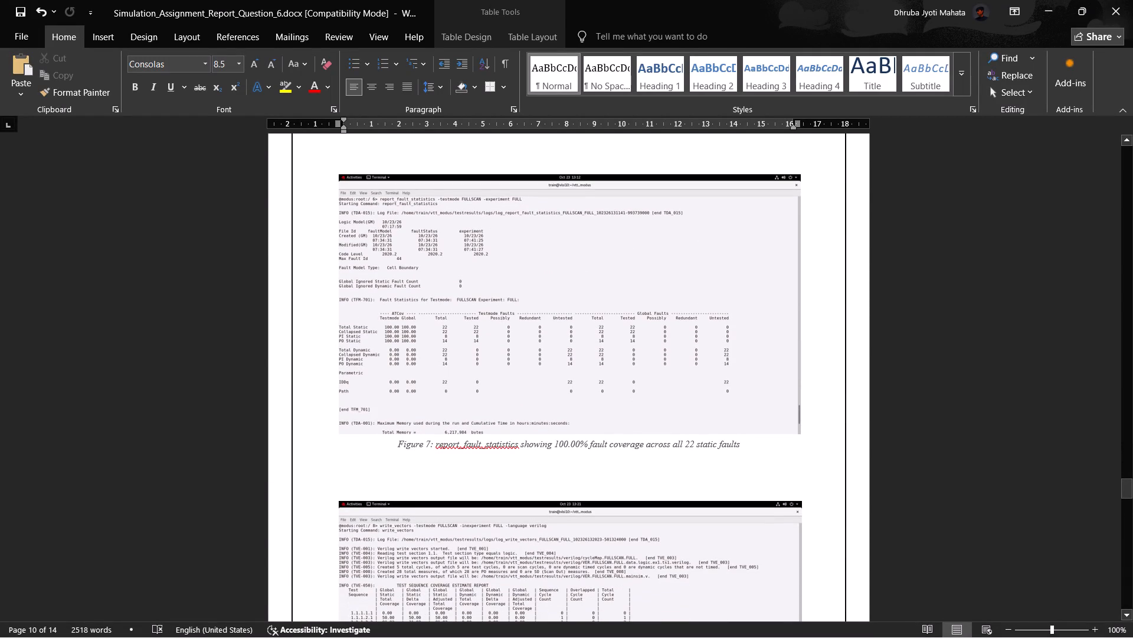
{"action": "left_click", "coordinate": [636, 411]}
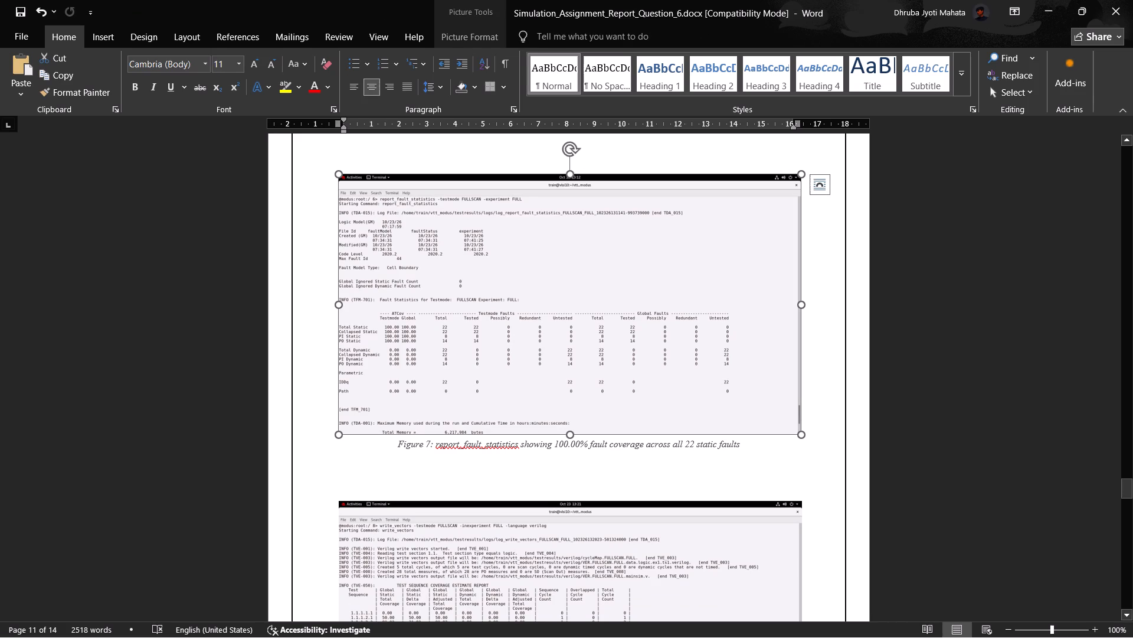
{"action": "scroll", "coordinate": [747, 475], "scroll_direction": "down", "scroll_amount": 8}
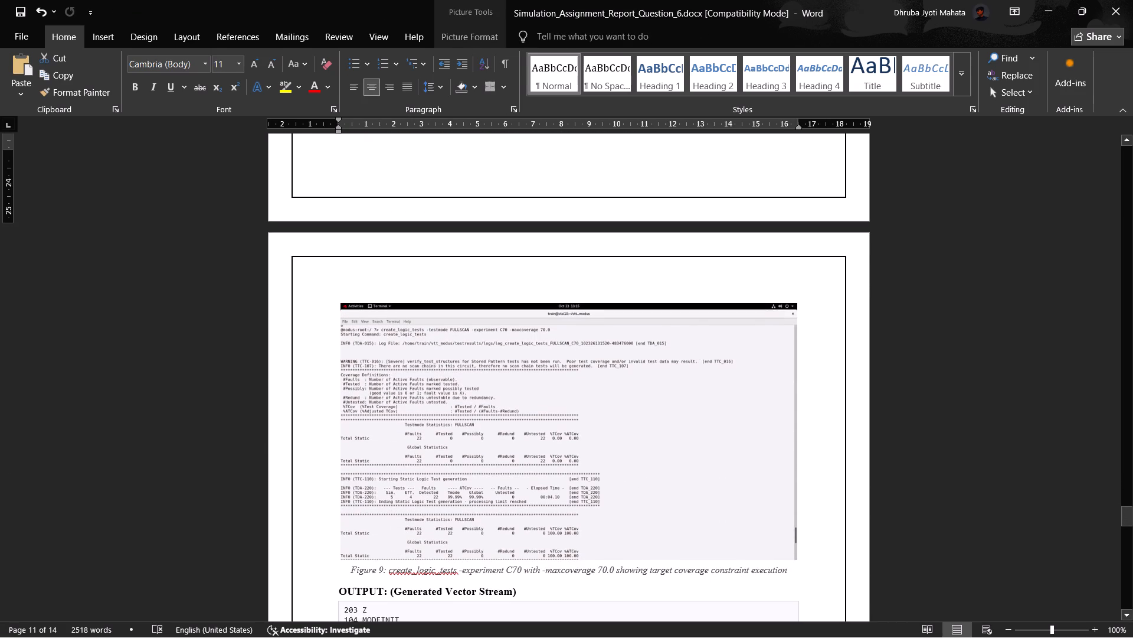
{"action": "scroll", "coordinate": [746, 477], "scroll_direction": "down", "scroll_amount": 3}
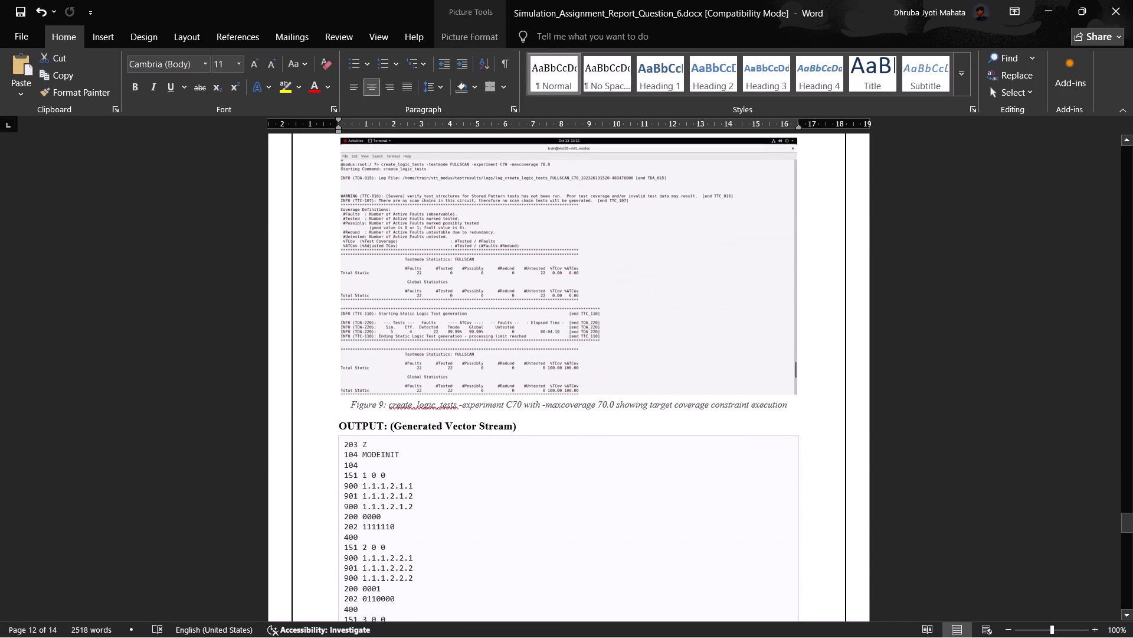
{"action": "scroll", "coordinate": [746, 477], "scroll_direction": "down", "scroll_amount": 8}
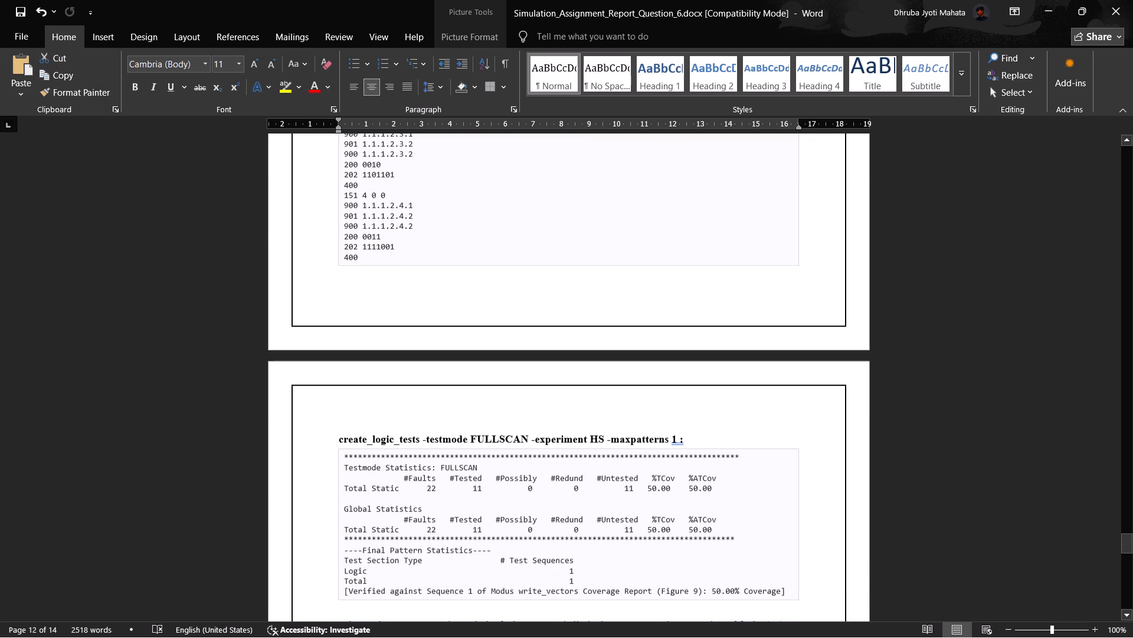
Review the HS, GP and MP experiment outputs, their explanations and the closing observation.
{"action": "scroll", "coordinate": [746, 477], "scroll_direction": "down", "scroll_amount": 1}
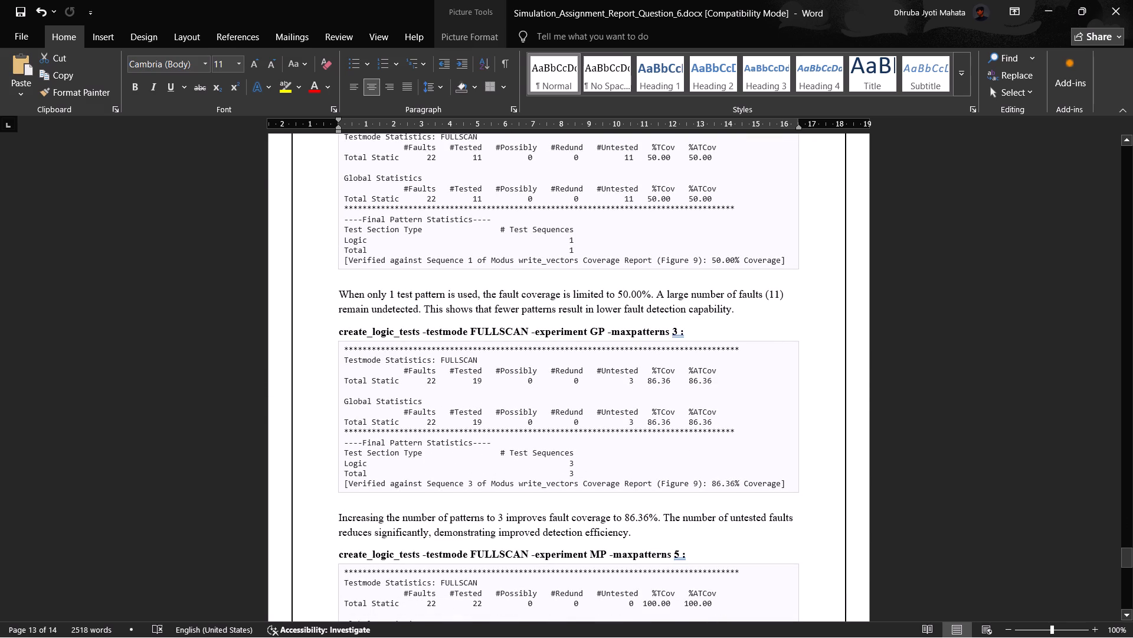
{"action": "scroll", "coordinate": [713, 516], "scroll_direction": "down", "scroll_amount": 14}
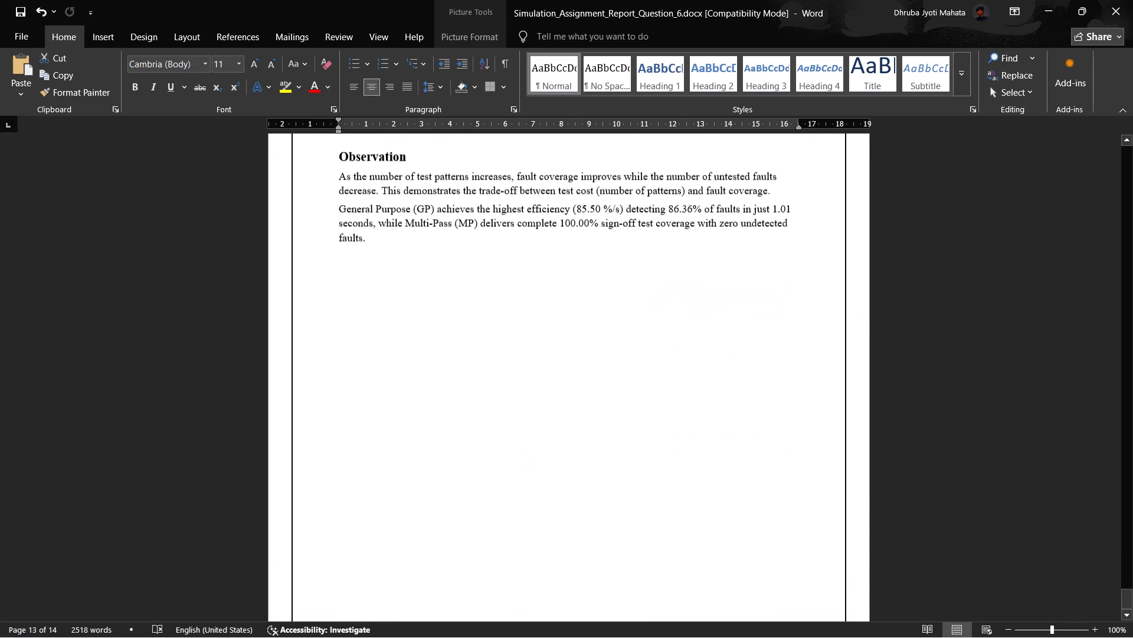
{"action": "scroll", "coordinate": [713, 516], "scroll_direction": "up", "scroll_amount": 16}
{"action": "scroll", "coordinate": [713, 517], "scroll_direction": "down", "scroll_amount": 6}
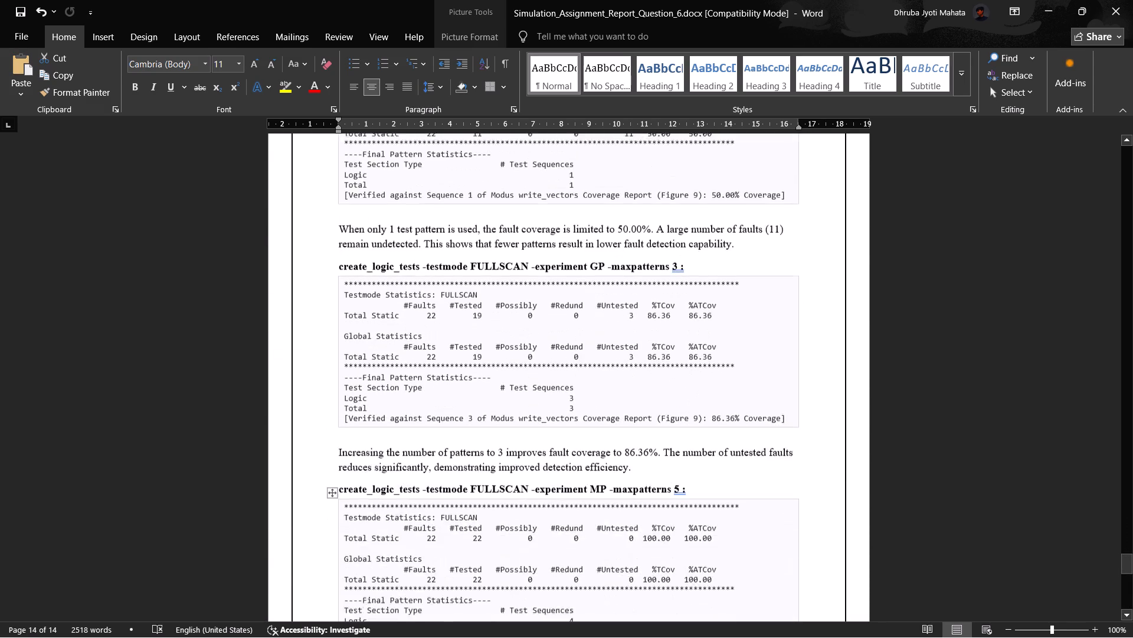
{"action": "scroll", "coordinate": [713, 518], "scroll_direction": "down", "scroll_amount": 1}
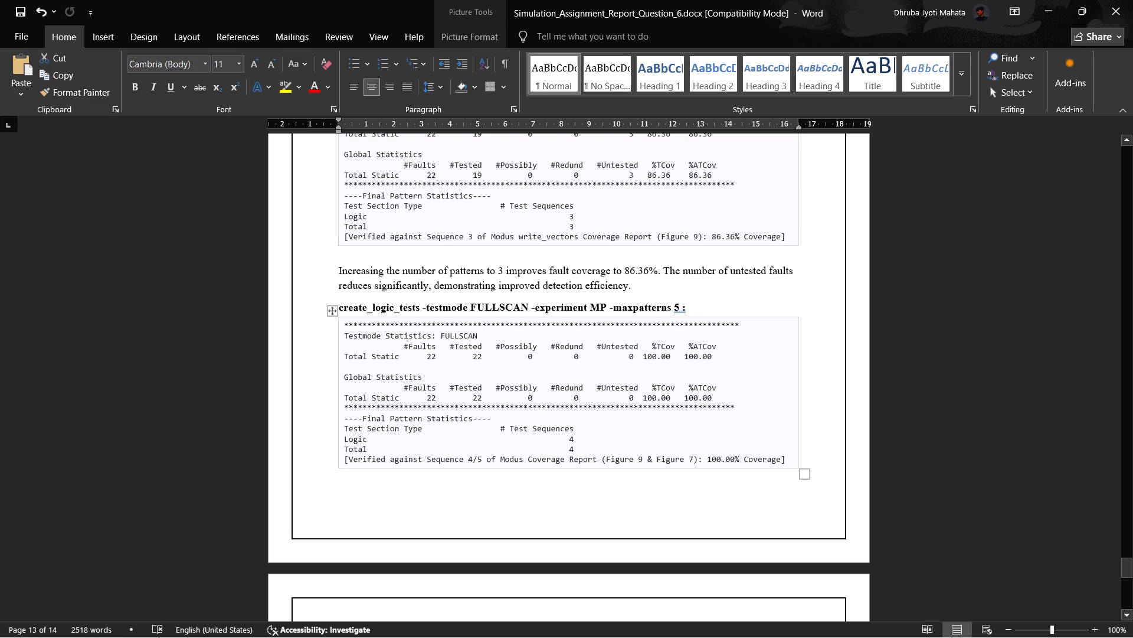
Delete the bracketed "Verified against Sequence 1" note and its leftover blank line from the HS experiment output.
{"action": "scroll", "coordinate": [624, 562], "scroll_direction": "up", "scroll_amount": 1}
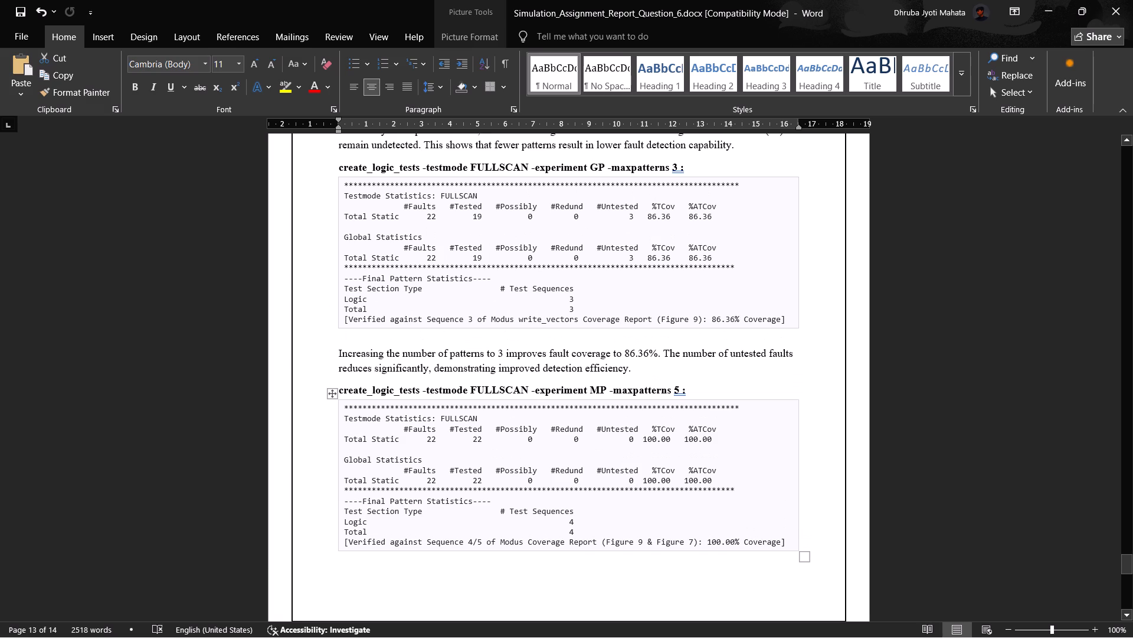
{"action": "scroll", "coordinate": [624, 562], "scroll_direction": "up", "scroll_amount": 3}
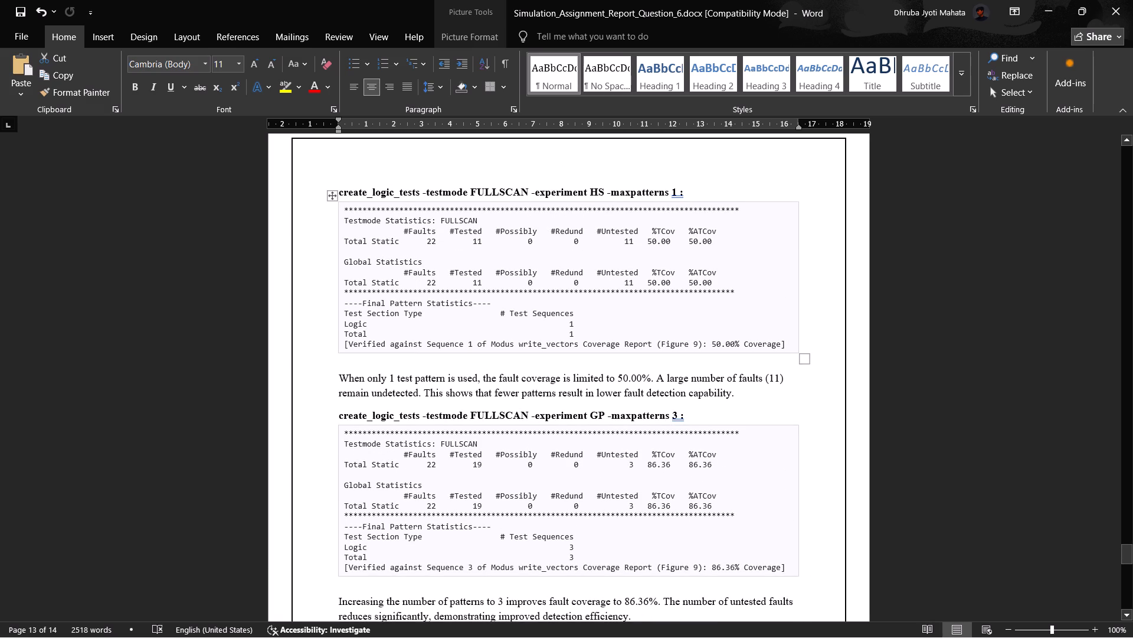
{"action": "left_click_drag", "start_coordinate": [787, 343], "coordinate": [388, 351]}
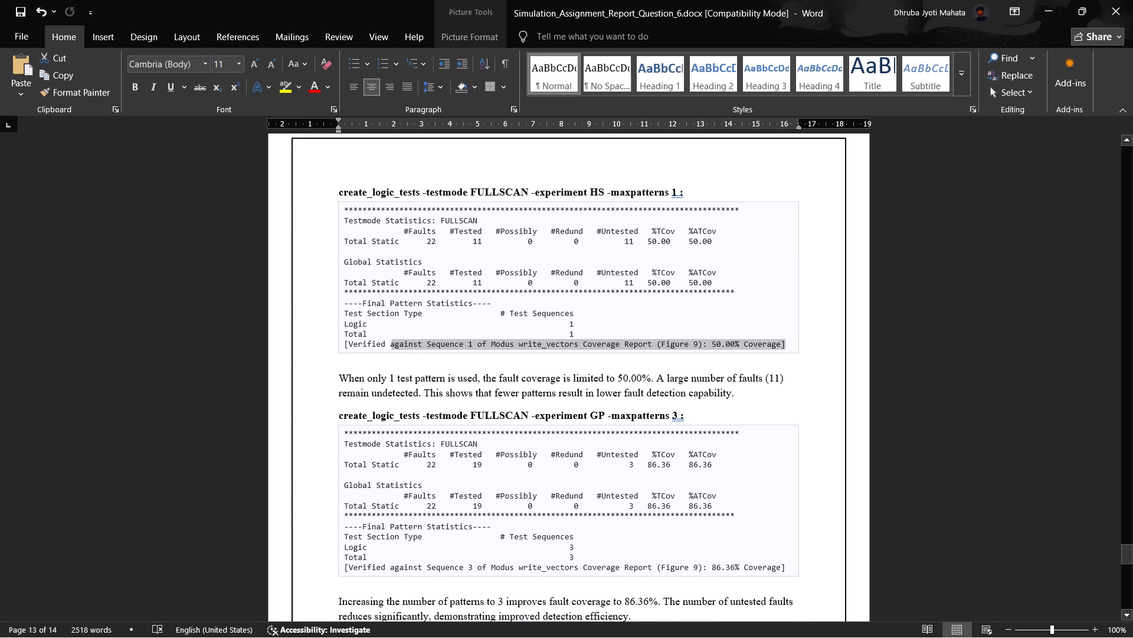
{"action": "left_click_drag", "start_coordinate": [388, 351], "coordinate": [346, 349]}
{"action": "key", "text": "BackSpace"}
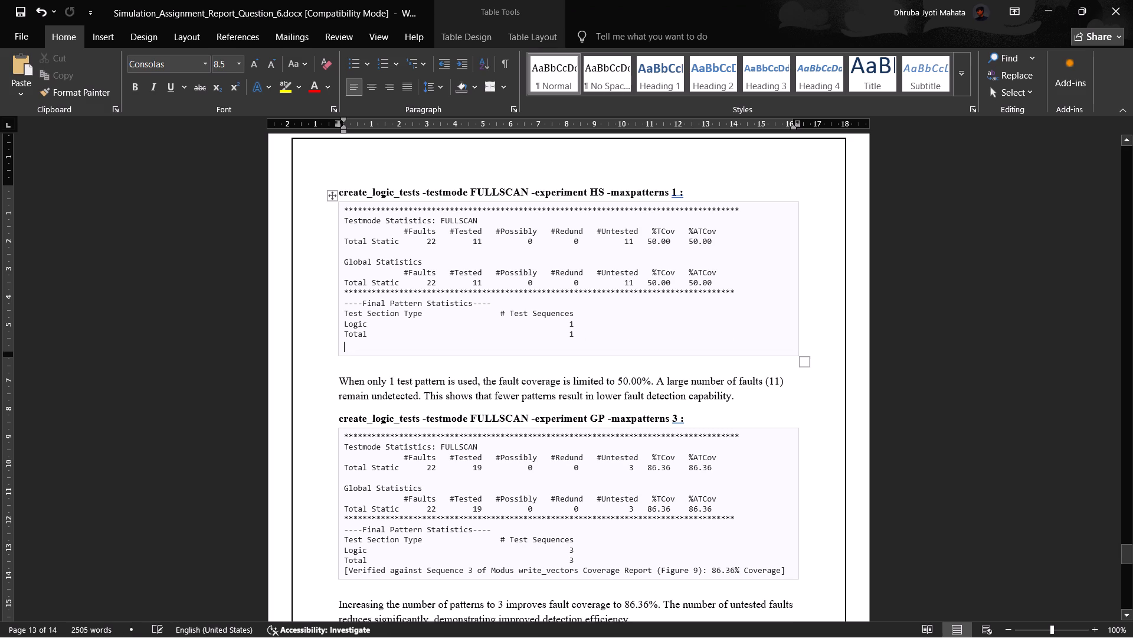
{"action": "key", "text": "BackSpace"}
Delete the bracketed "Verified against Sequence 3" note and its leftover blank line from the GP experiment output.
{"action": "scroll", "coordinate": [666, 480], "scroll_direction": "down", "scroll_amount": 3}
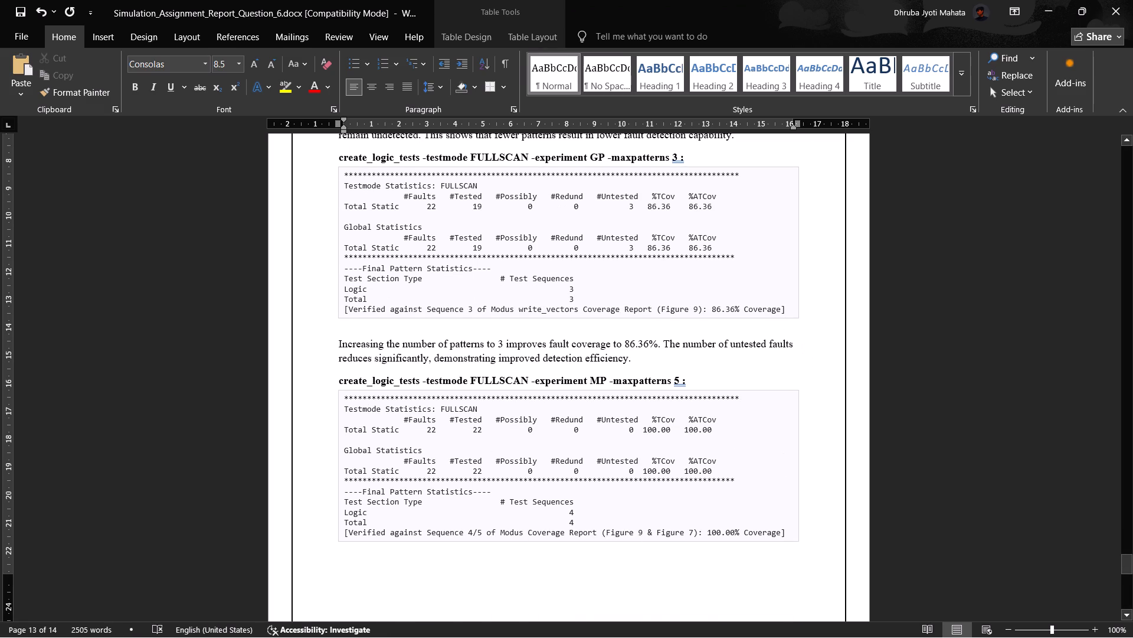
{"action": "left_click_drag", "start_coordinate": [787, 307], "coordinate": [293, 307]}
{"action": "key", "text": "BackSpace"}
{"action": "key", "text": "BackSpace"}
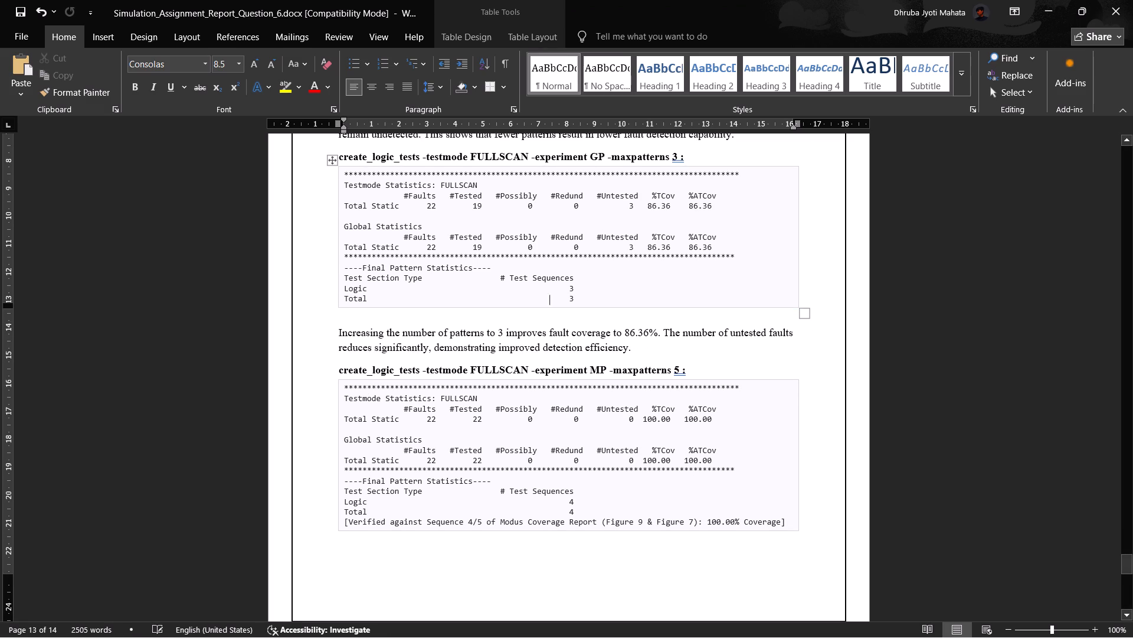
Delete the bracketed "Verified against Sequence 4/5" note and its leftover blank line from the MP experiment output.
{"action": "left_click_drag", "start_coordinate": [792, 515], "coordinate": [332, 525]}
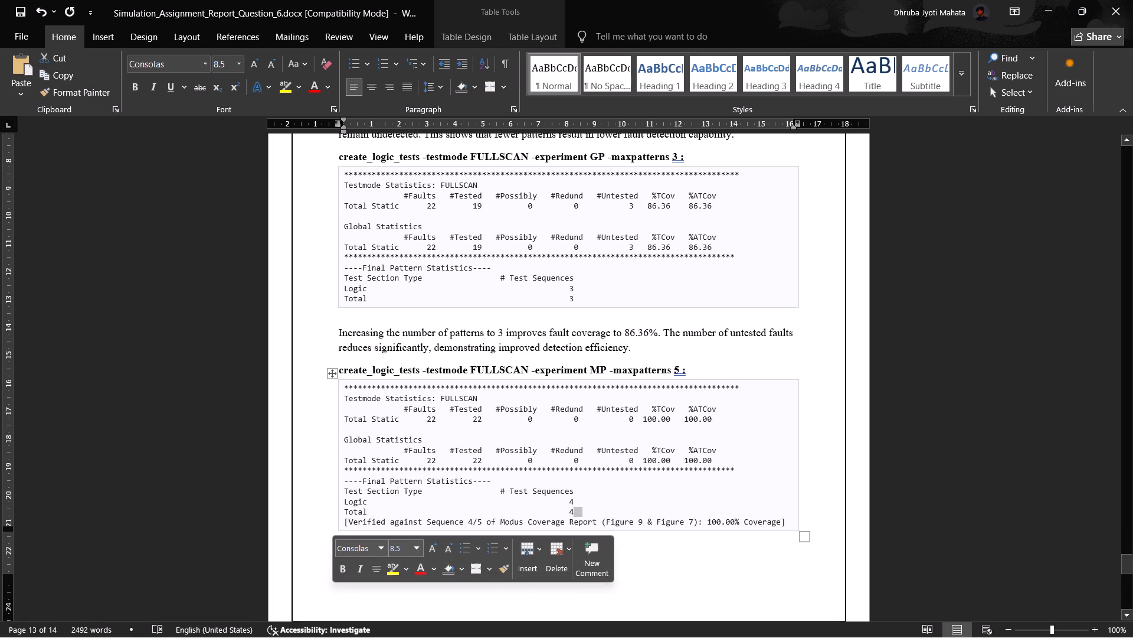
{"action": "left_click_drag", "start_coordinate": [344, 521], "coordinate": [780, 524]}
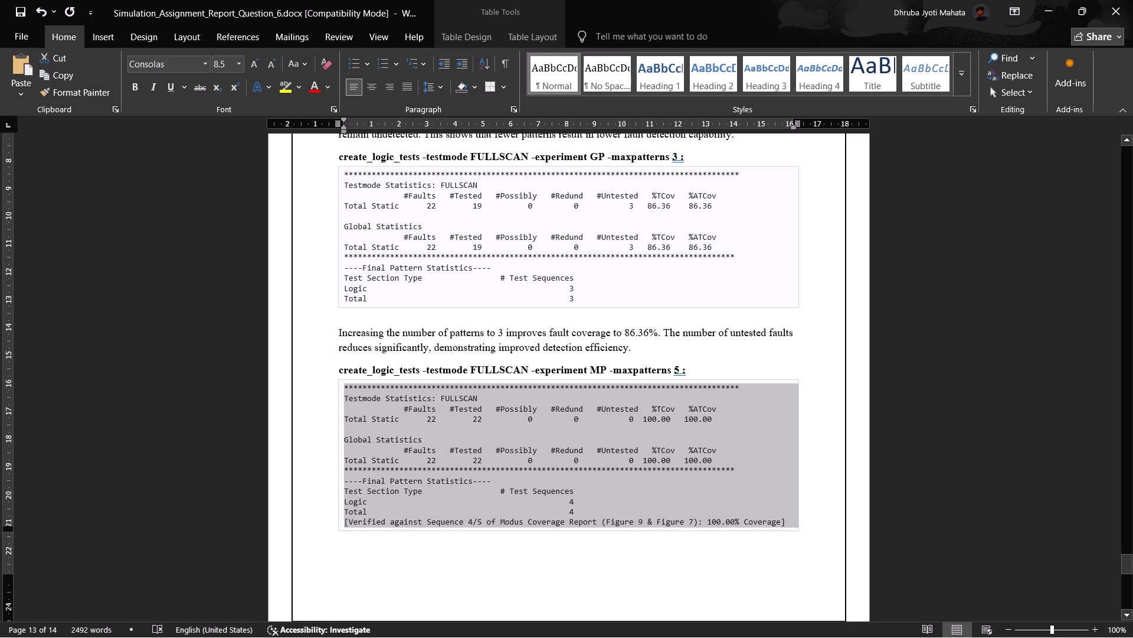
{"action": "left_click_drag", "start_coordinate": [780, 524], "coordinate": [782, 517]}
{"action": "left_click", "coordinate": [781, 520]}
{"action": "left_click_drag", "start_coordinate": [785, 525], "coordinate": [762, 525]}
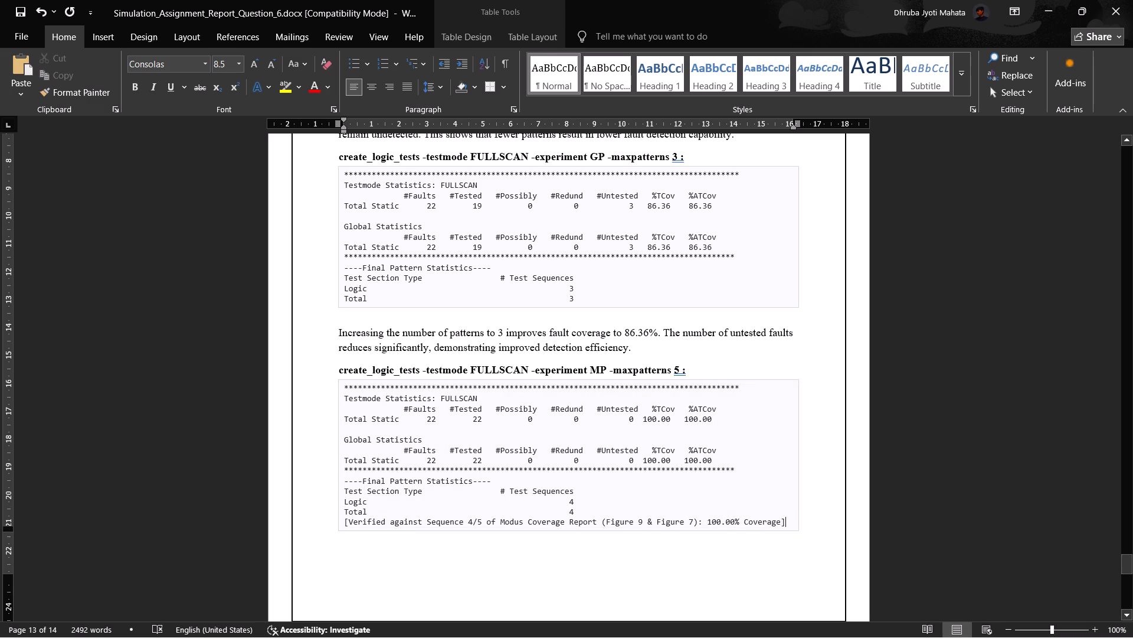
{"action": "left_click_drag", "start_coordinate": [762, 525], "coordinate": [345, 528]}
{"action": "key", "text": "BackSpace"}
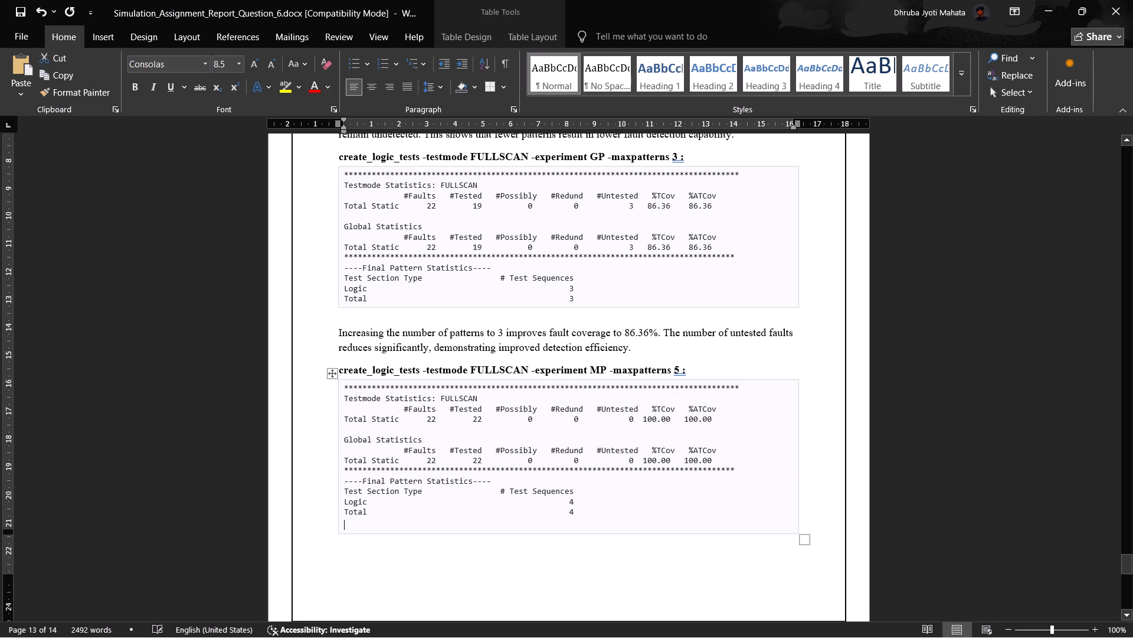
{"action": "key", "text": "BackSpace"}
Review the ATPG strategy comparison table and observation, then recheck the fault simulation section back to the Atalanta output.
{"action": "scroll", "coordinate": [599, 541], "scroll_direction": "down", "scroll_amount": 7}
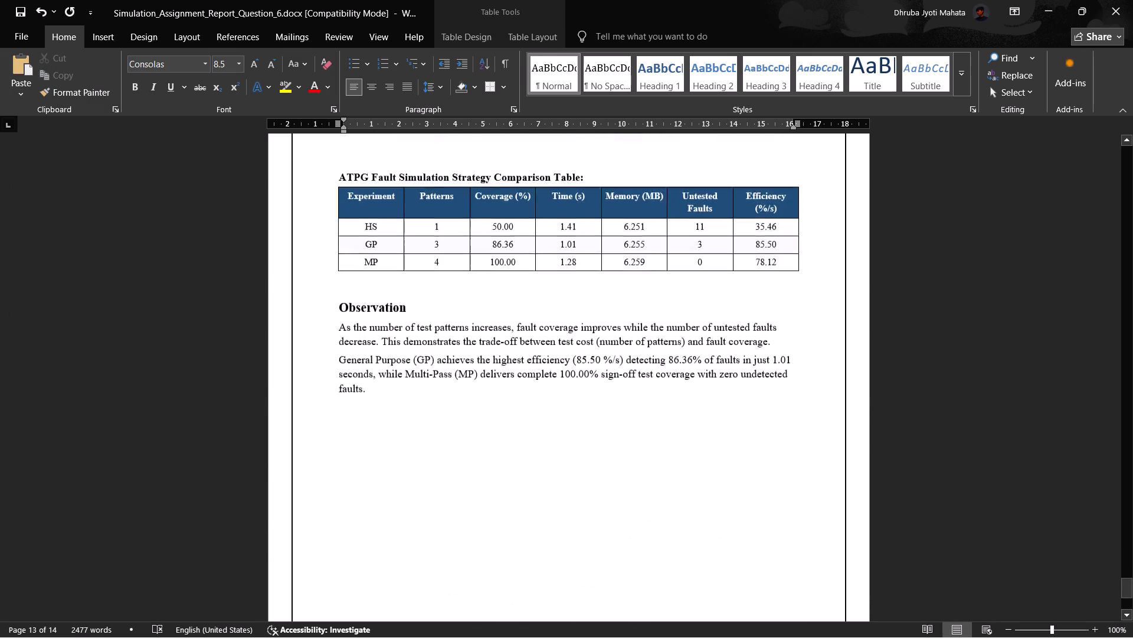
{"action": "scroll", "coordinate": [607, 550], "scroll_direction": "up", "scroll_amount": 5}
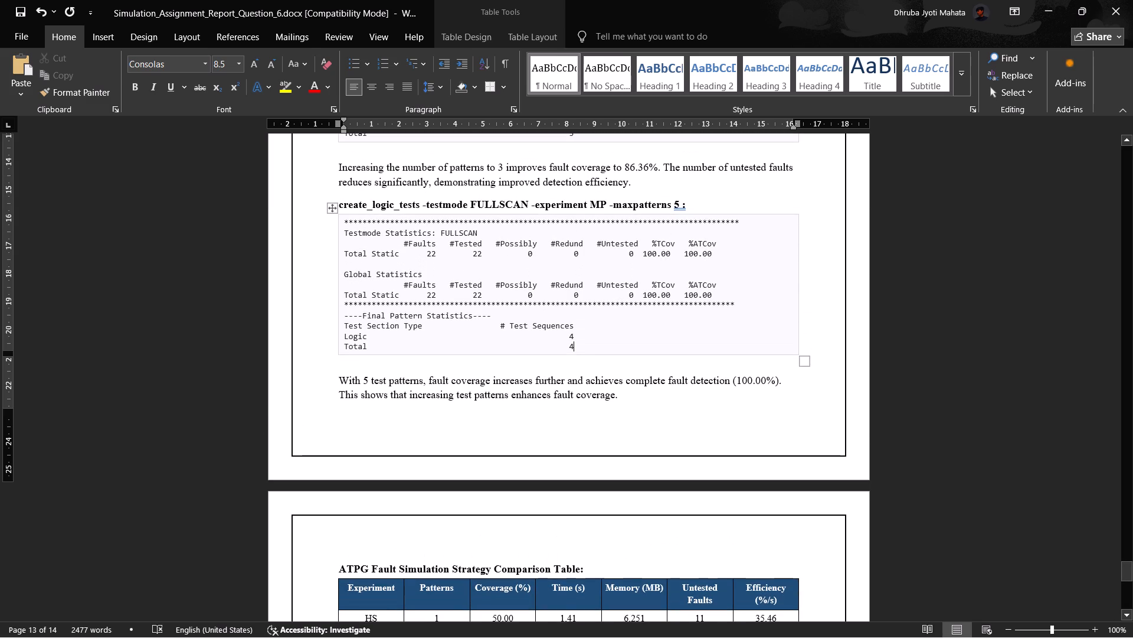
{"action": "scroll", "coordinate": [687, 577], "scroll_direction": "up", "scroll_amount": 3}
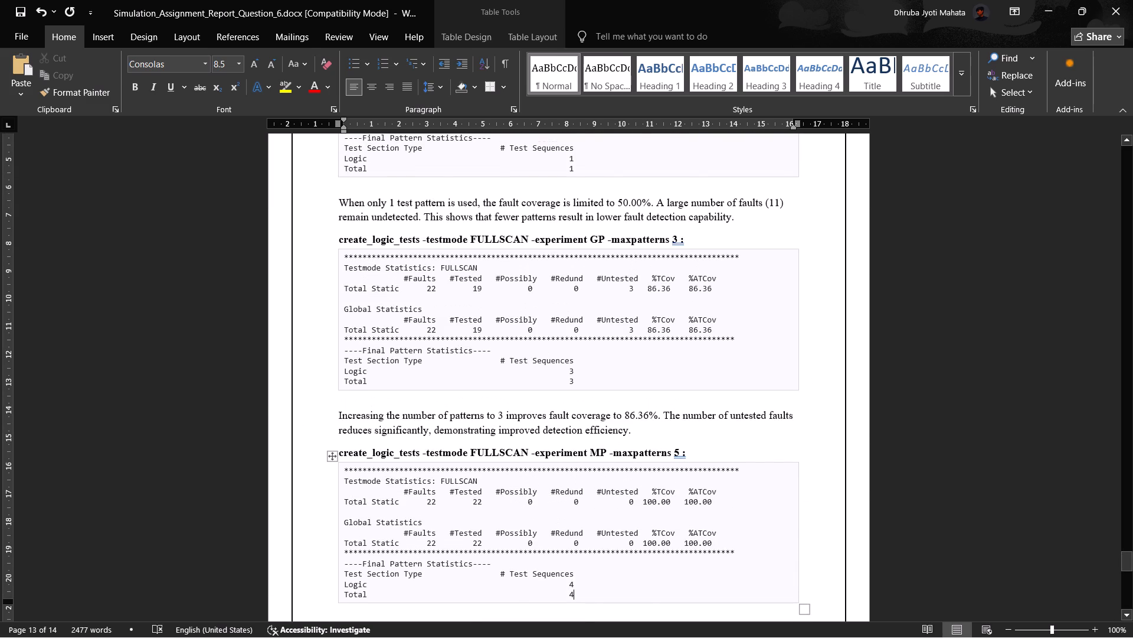
{"action": "scroll", "coordinate": [690, 577], "scroll_direction": "up", "scroll_amount": 12}
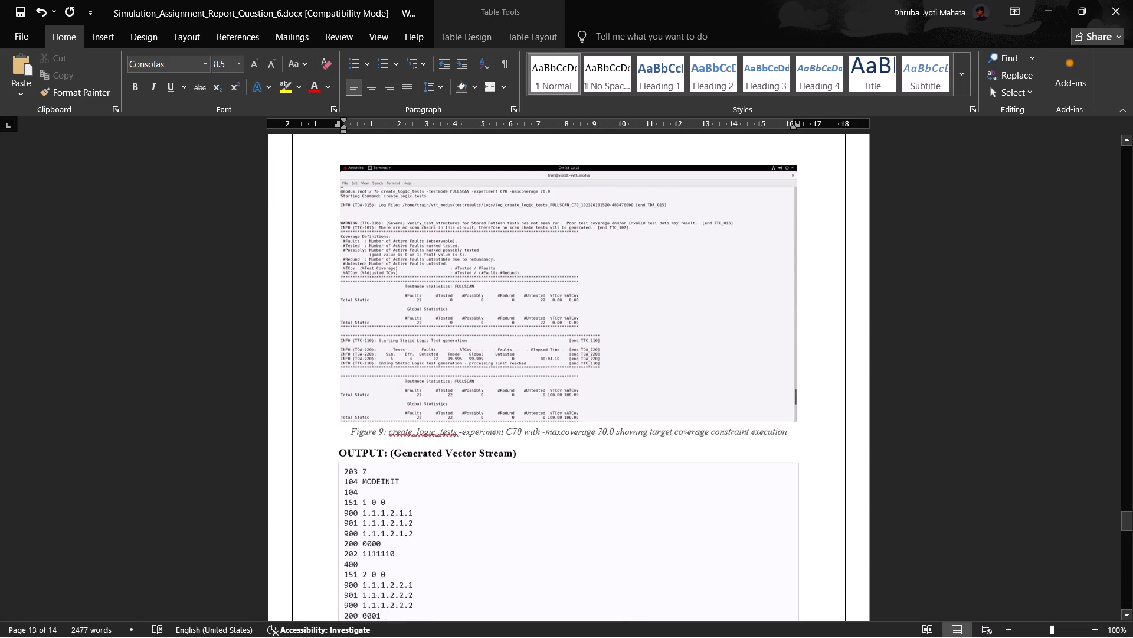
{"action": "scroll", "coordinate": [690, 577], "scroll_direction": "up", "scroll_amount": 10}
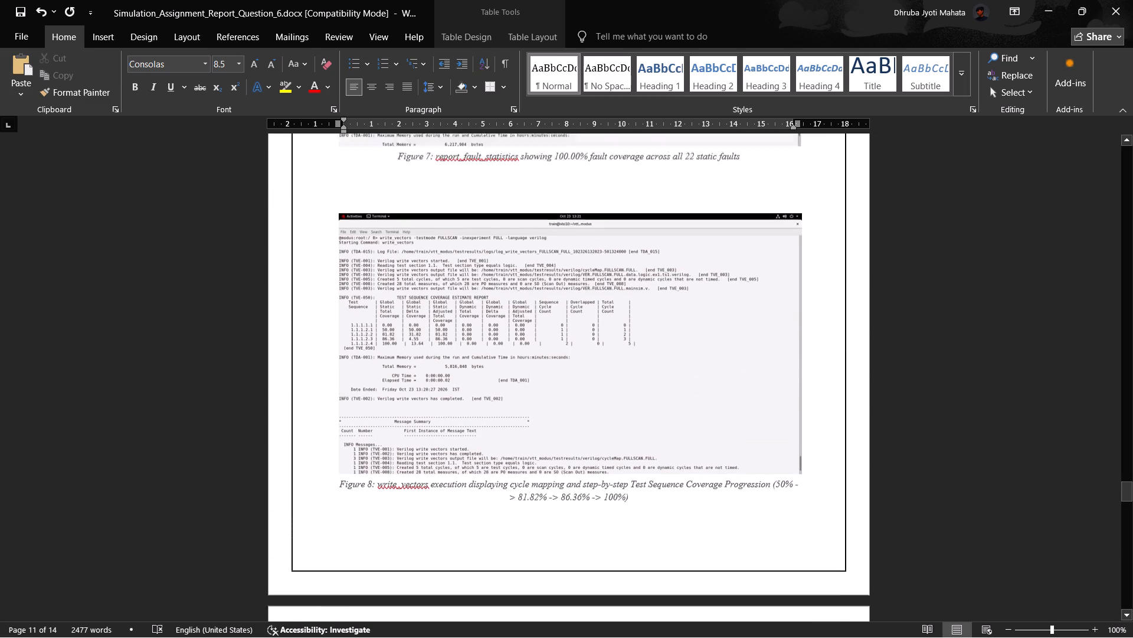
{"action": "scroll", "coordinate": [690, 577], "scroll_direction": "up", "scroll_amount": 9}
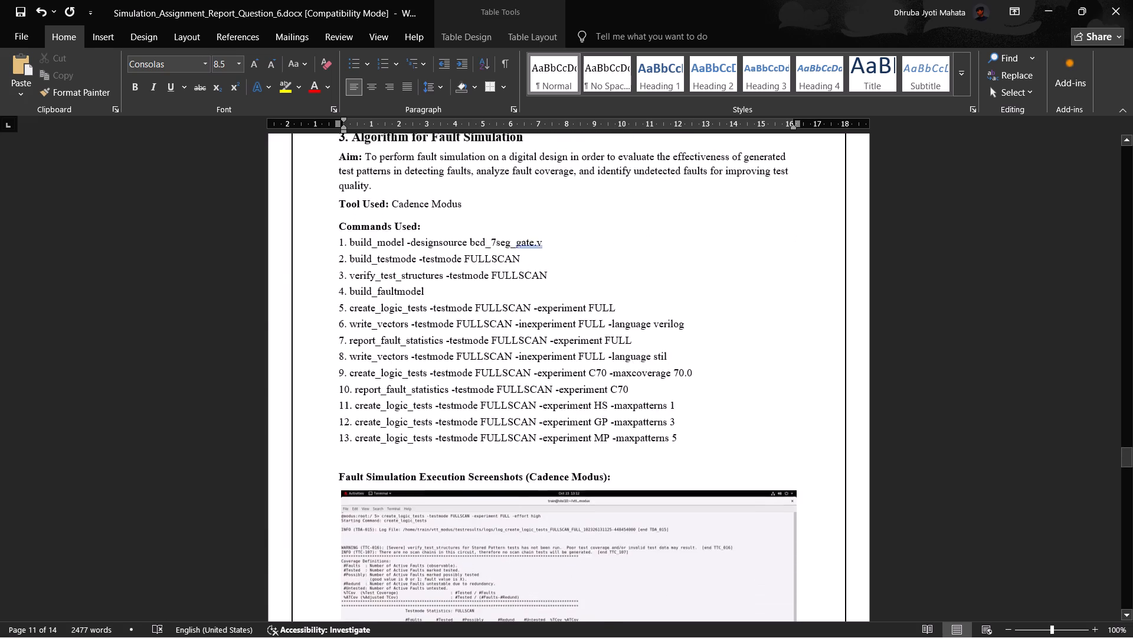
{"action": "scroll", "coordinate": [690, 577], "scroll_direction": "up", "scroll_amount": 18}
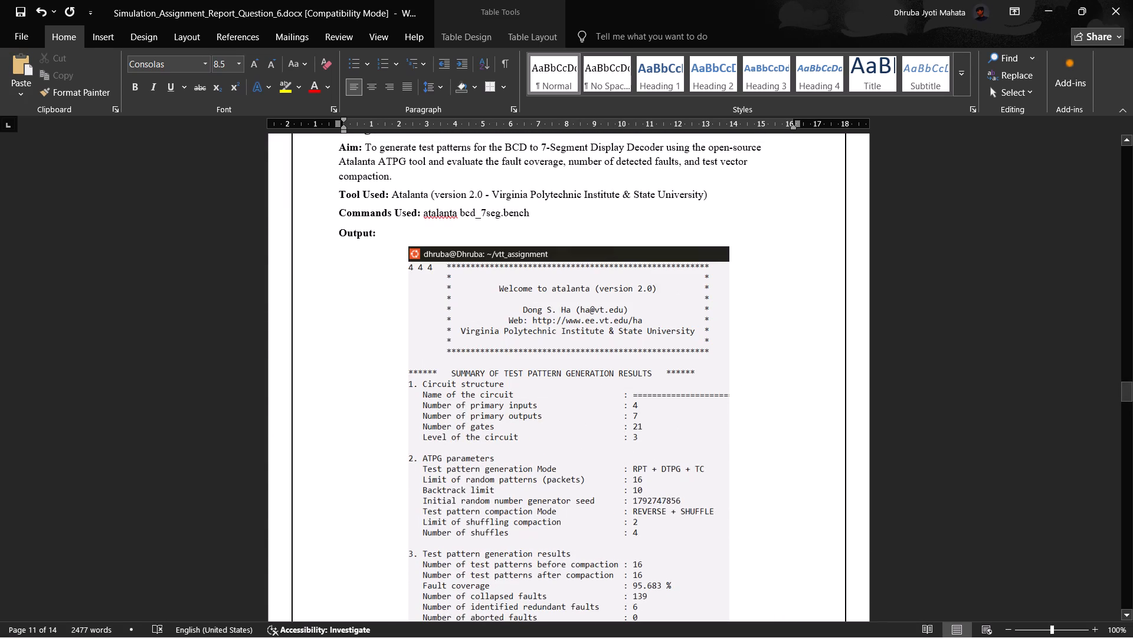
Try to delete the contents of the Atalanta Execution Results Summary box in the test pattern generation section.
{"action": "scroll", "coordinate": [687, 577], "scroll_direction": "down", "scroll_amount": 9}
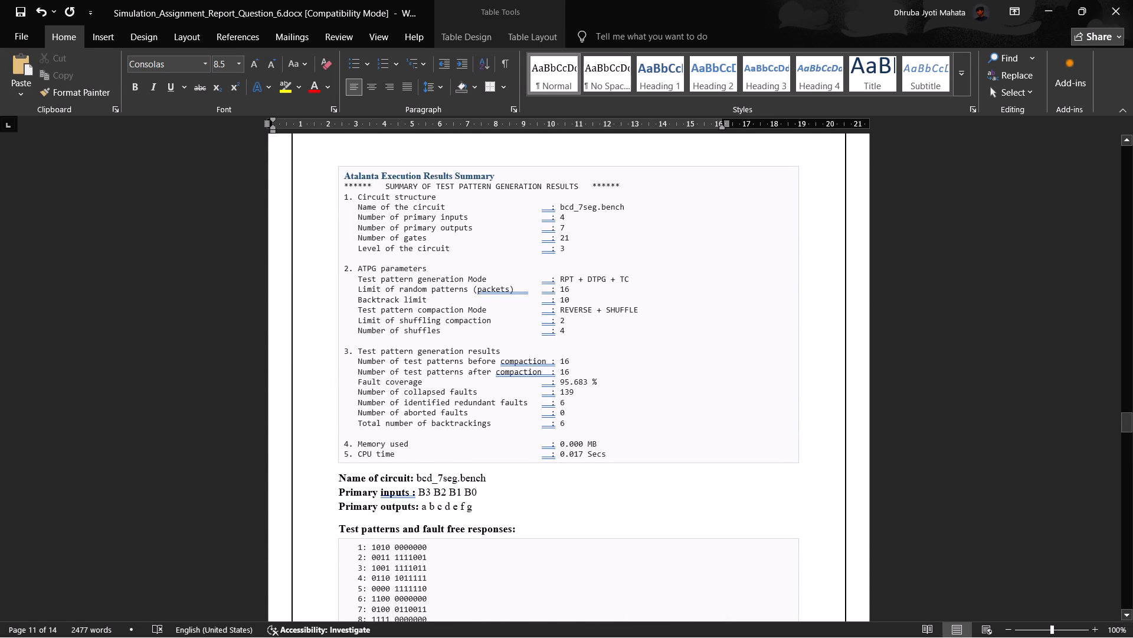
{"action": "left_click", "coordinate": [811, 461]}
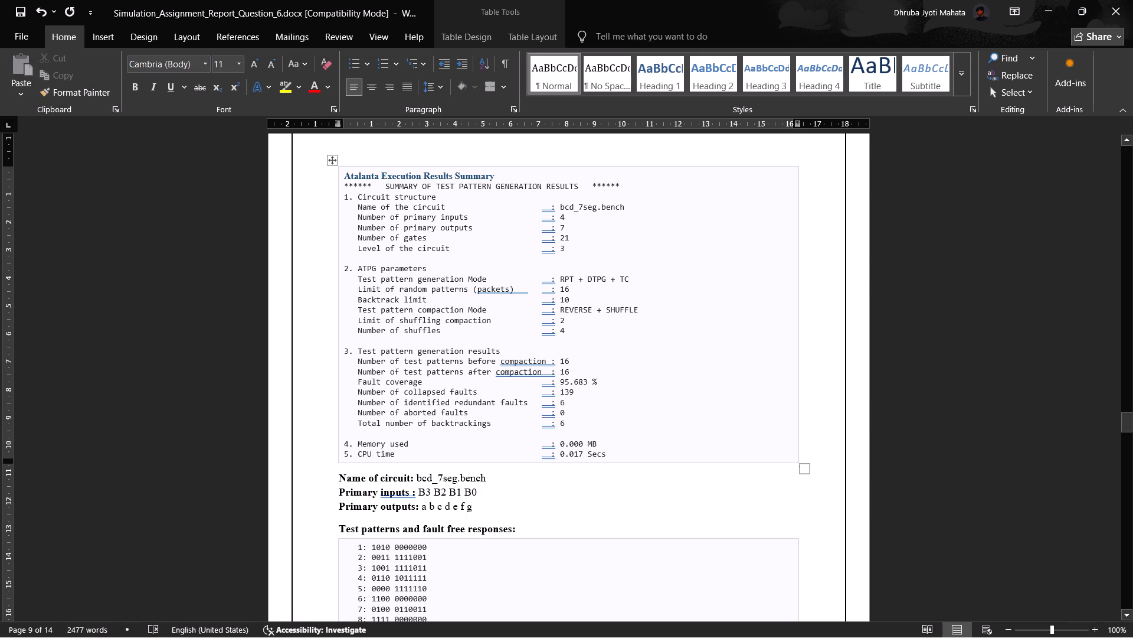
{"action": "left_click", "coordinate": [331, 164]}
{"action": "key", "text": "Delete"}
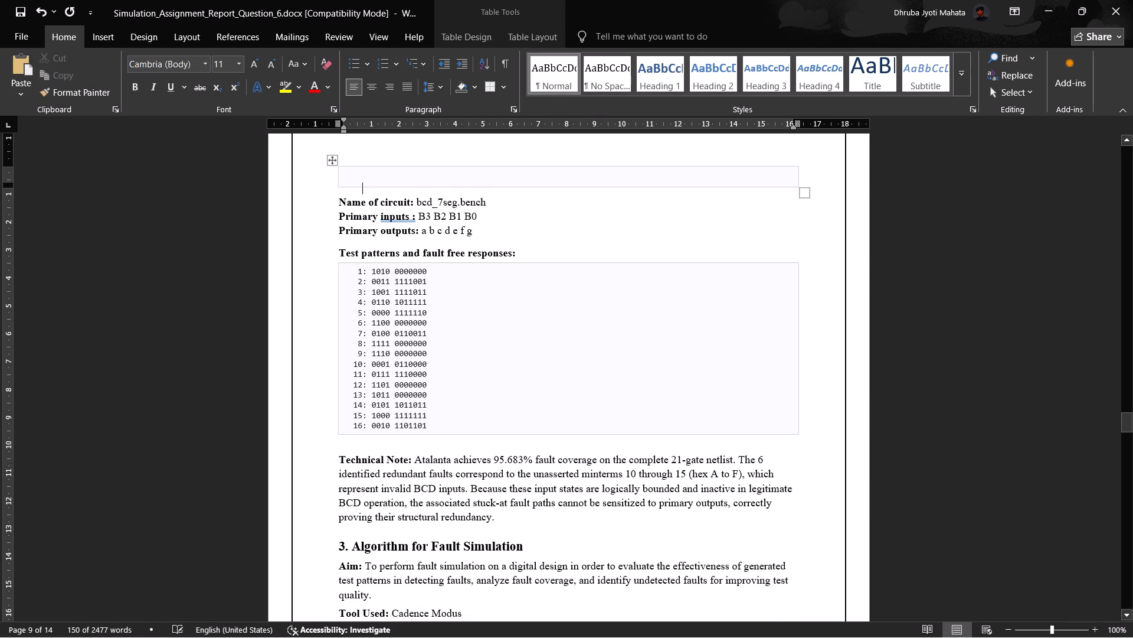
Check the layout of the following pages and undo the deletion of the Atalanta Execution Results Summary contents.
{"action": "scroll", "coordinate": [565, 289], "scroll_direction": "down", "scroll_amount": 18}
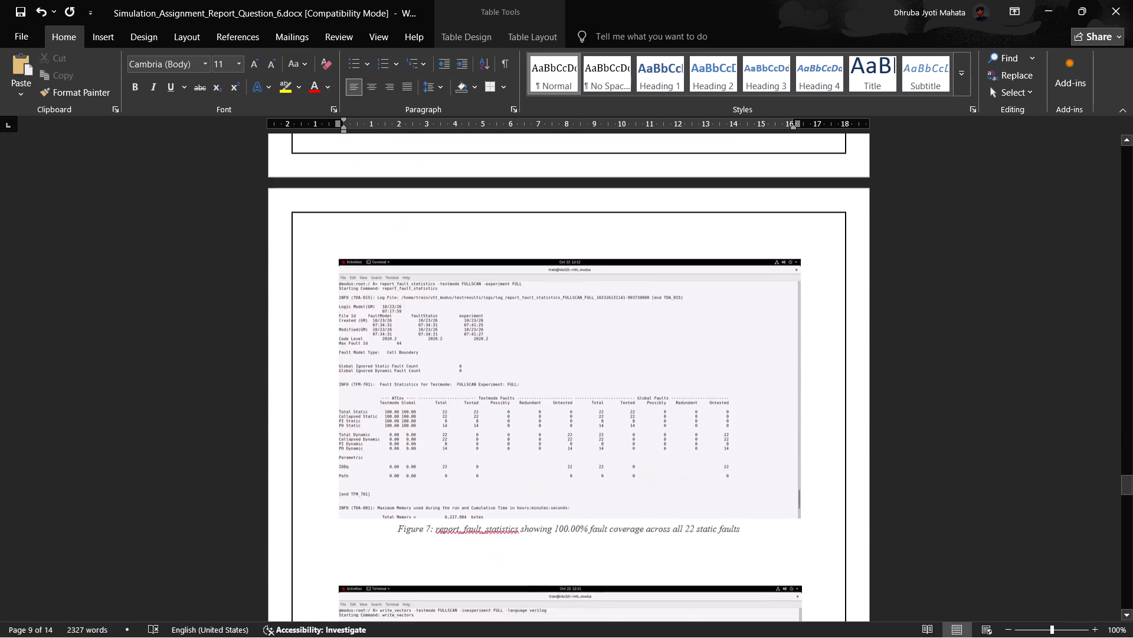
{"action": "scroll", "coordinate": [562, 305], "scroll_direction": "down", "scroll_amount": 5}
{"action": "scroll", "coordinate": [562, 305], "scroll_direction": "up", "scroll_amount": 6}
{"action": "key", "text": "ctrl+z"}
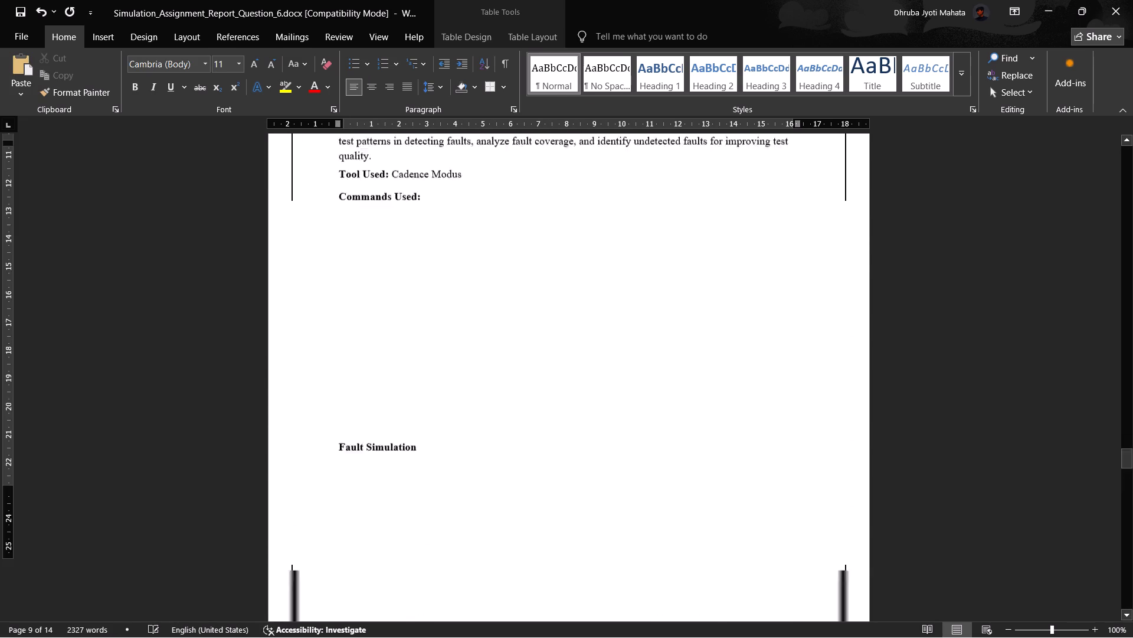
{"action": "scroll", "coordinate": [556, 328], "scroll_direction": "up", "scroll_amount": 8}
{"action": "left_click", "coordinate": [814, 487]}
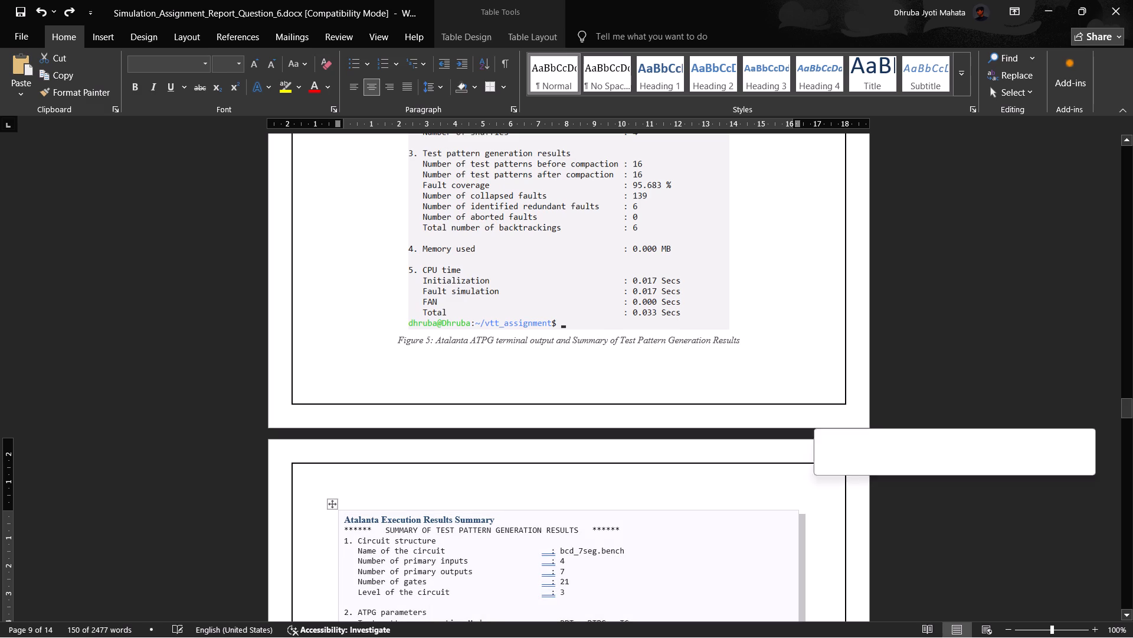
Recheck the Atalanta terminal output, the restored execution results summary and the test patterns in the test pattern generation section.
{"action": "scroll", "coordinate": [814, 487], "scroll_direction": "down", "scroll_amount": 6}
{"action": "left_click", "coordinate": [815, 474]}
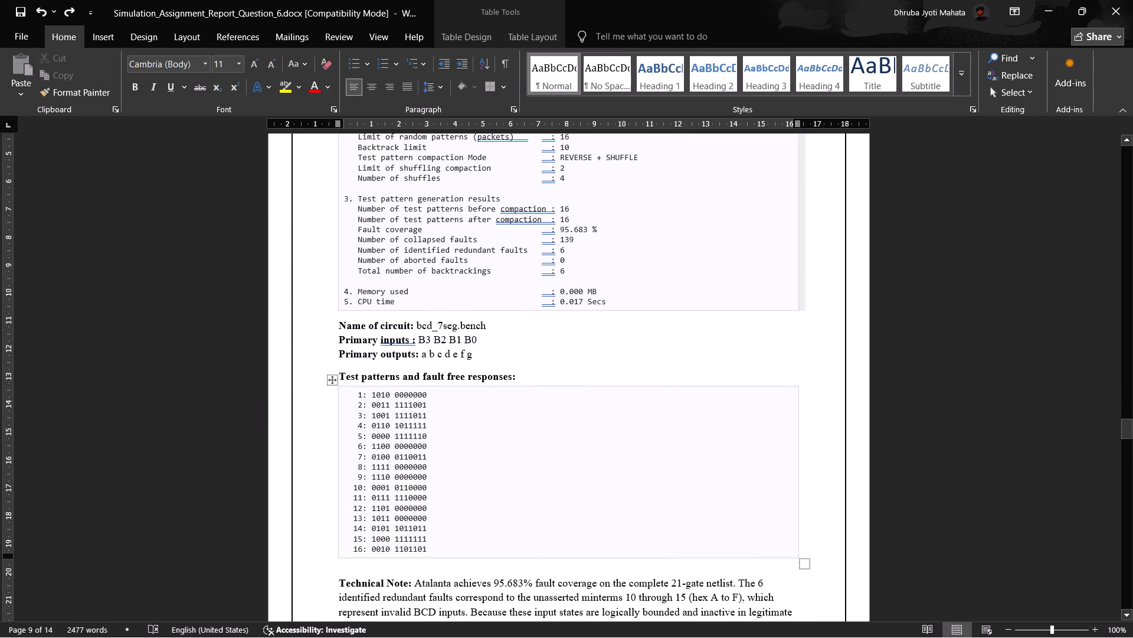
{"action": "scroll", "coordinate": [781, 467], "scroll_direction": "up", "scroll_amount": 11}
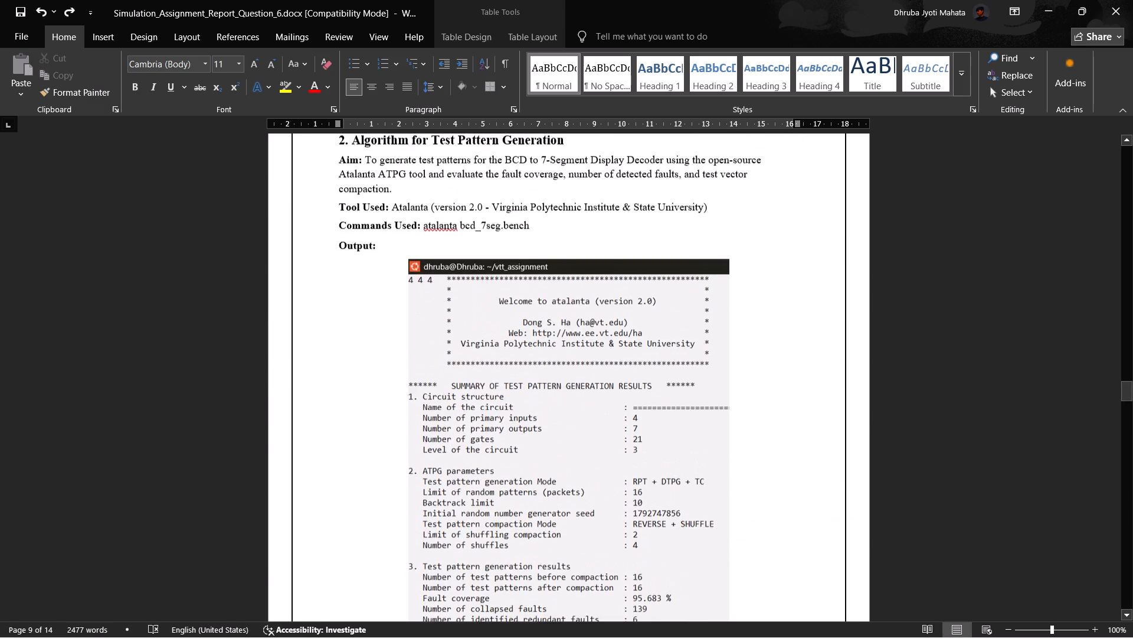
{"action": "scroll", "coordinate": [762, 461], "scroll_direction": "down", "scroll_amount": 10}
{"action": "scroll", "coordinate": [762, 461], "scroll_direction": "up", "scroll_amount": 5}
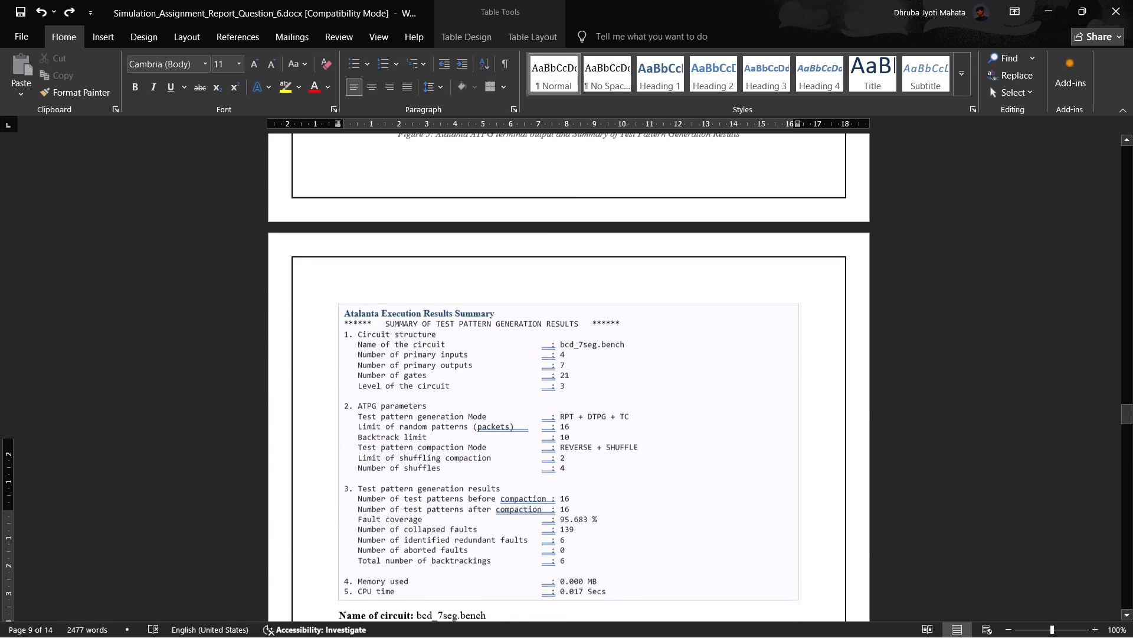
Review the fault simulation section from its commands and screenshots through the HS, GP and MP experiment outputs to the final observation.
{"action": "scroll", "coordinate": [762, 465], "scroll_direction": "down", "scroll_amount": 13}
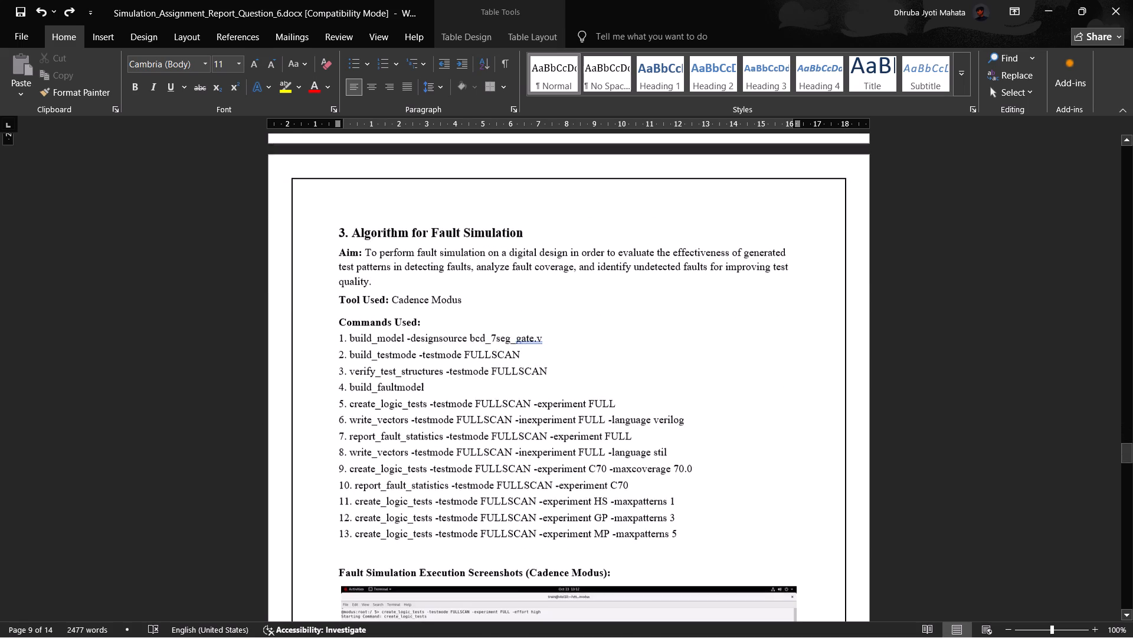
{"action": "scroll", "coordinate": [762, 458], "scroll_direction": "down", "scroll_amount": 20}
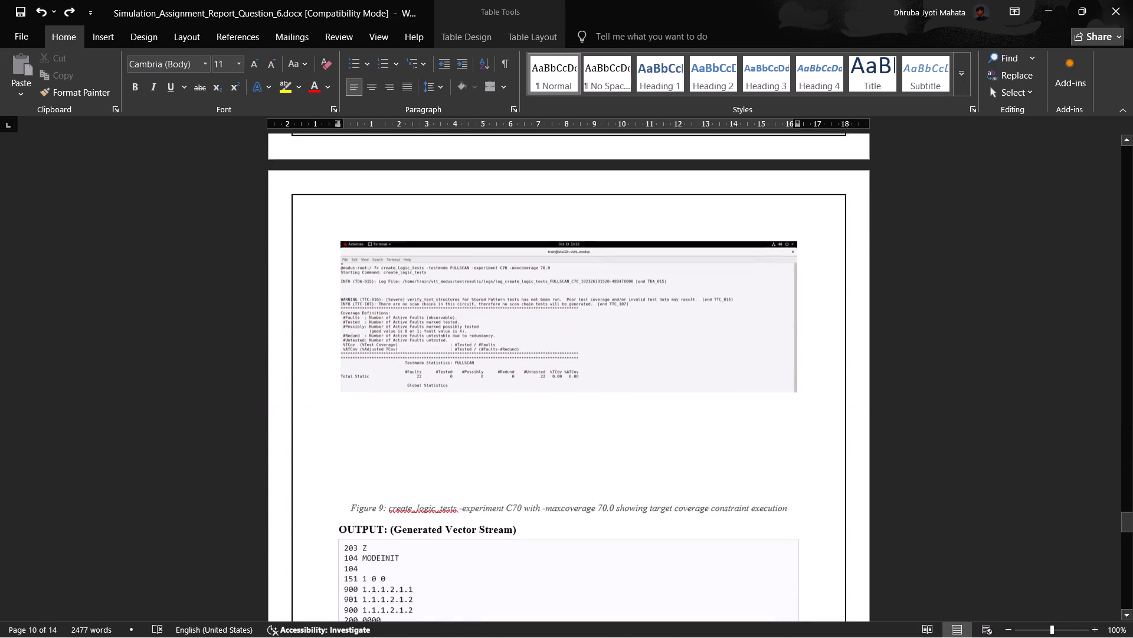
{"action": "scroll", "coordinate": [762, 458], "scroll_direction": "down", "scroll_amount": 13}
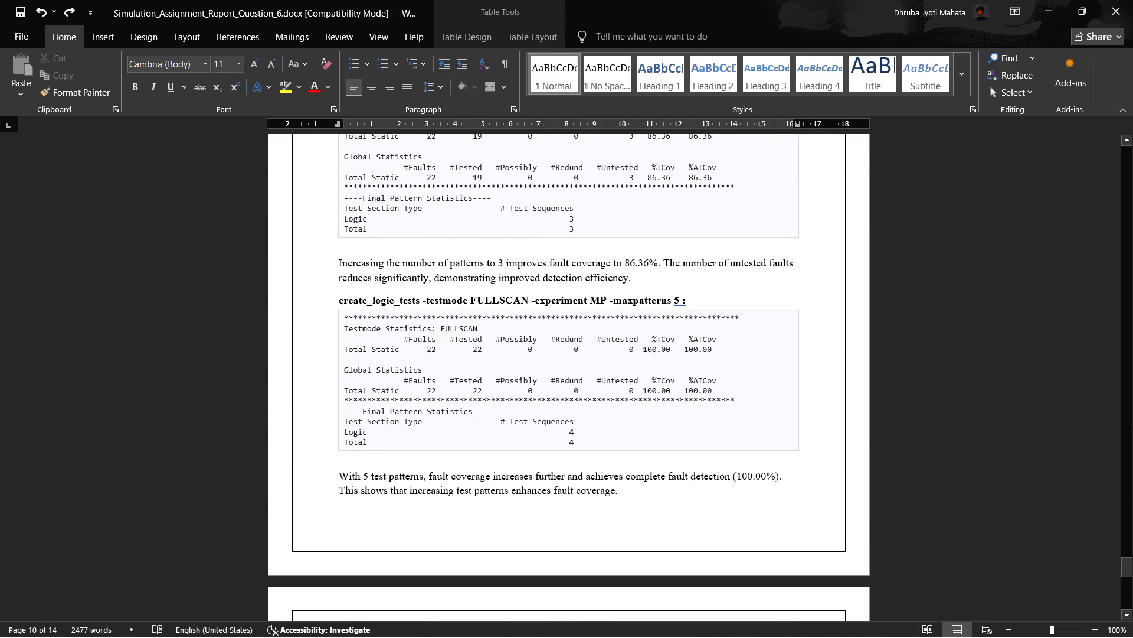
{"action": "scroll", "coordinate": [762, 458], "scroll_direction": "down", "scroll_amount": 8}
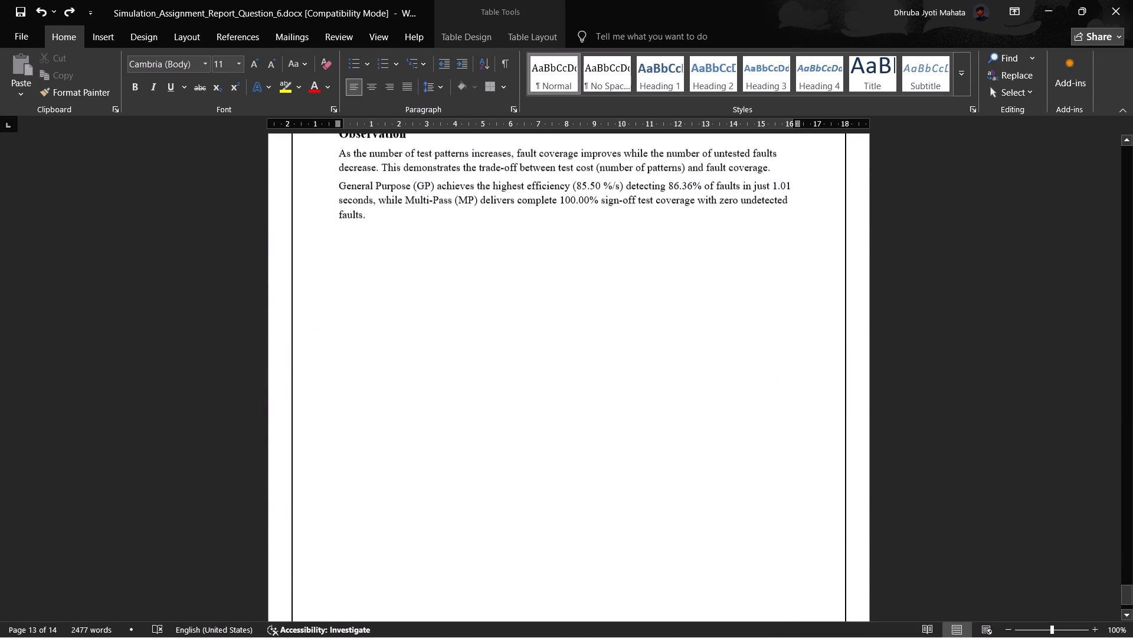
{"action": "scroll", "coordinate": [762, 458], "scroll_direction": "down", "scroll_amount": 5}
{"action": "scroll", "coordinate": [762, 455], "scroll_direction": "up", "scroll_amount": 16}
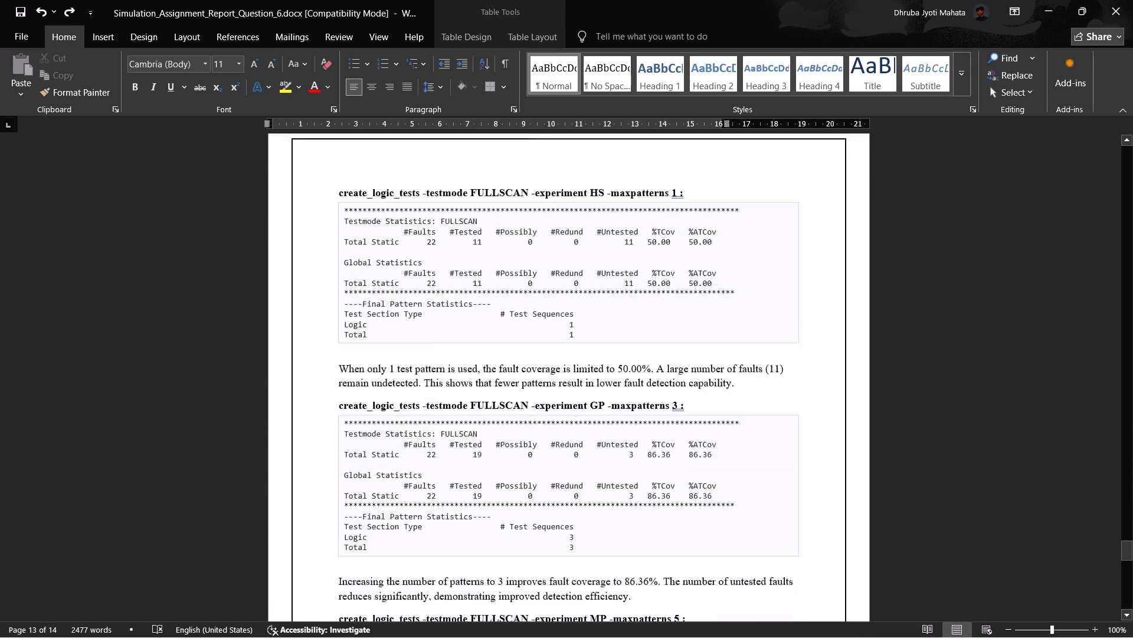
Save the edited simulation assignment report.
{"action": "scroll", "coordinate": [743, 449], "scroll_direction": "up", "scroll_amount": 20}
{"action": "scroll", "coordinate": [743, 449], "scroll_direction": "up", "scroll_amount": 13}
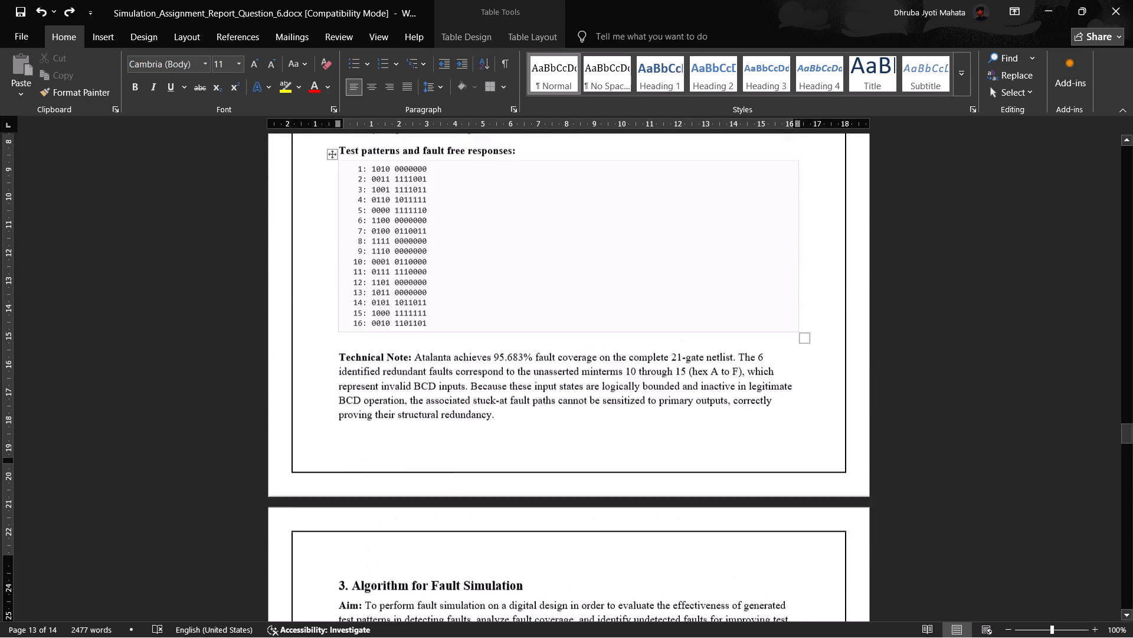
{"action": "scroll", "coordinate": [743, 449], "scroll_direction": "up", "scroll_amount": 16}
{"action": "key", "text": "ctrl+s"}
Review the report from the title table and logic diagram through the fault list reduction code, results and execution screenshots.
{"action": "scroll", "coordinate": [743, 449], "scroll_direction": "up", "scroll_amount": 4}
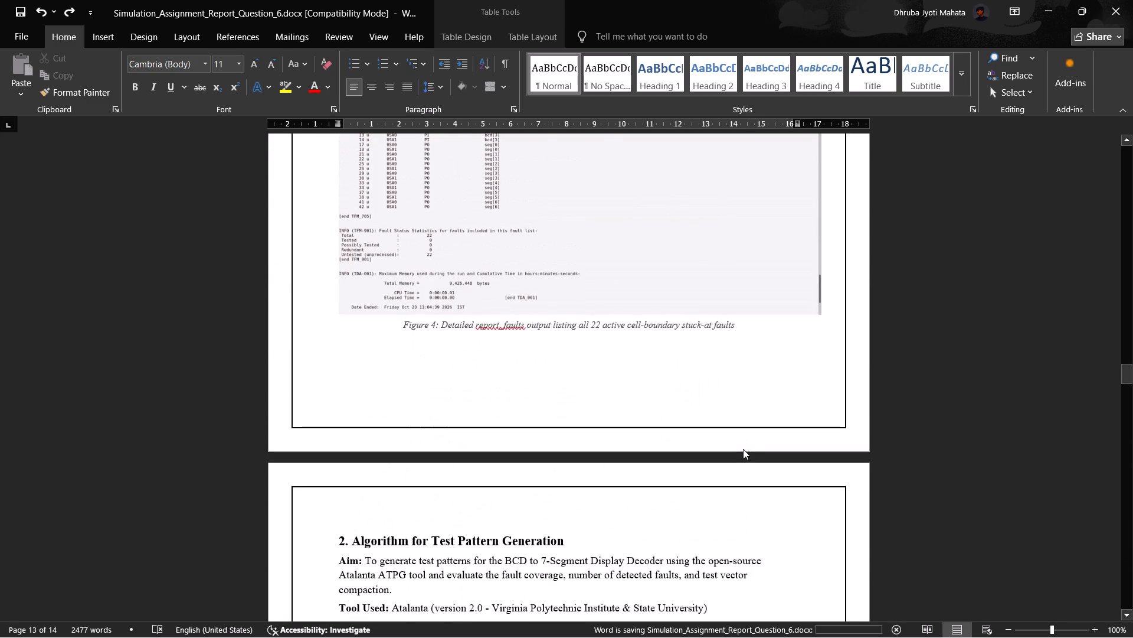
{"action": "scroll", "coordinate": [743, 449], "scroll_direction": "up", "scroll_amount": 5}
{"action": "scroll", "coordinate": [743, 449], "scroll_direction": "up", "scroll_amount": 16}
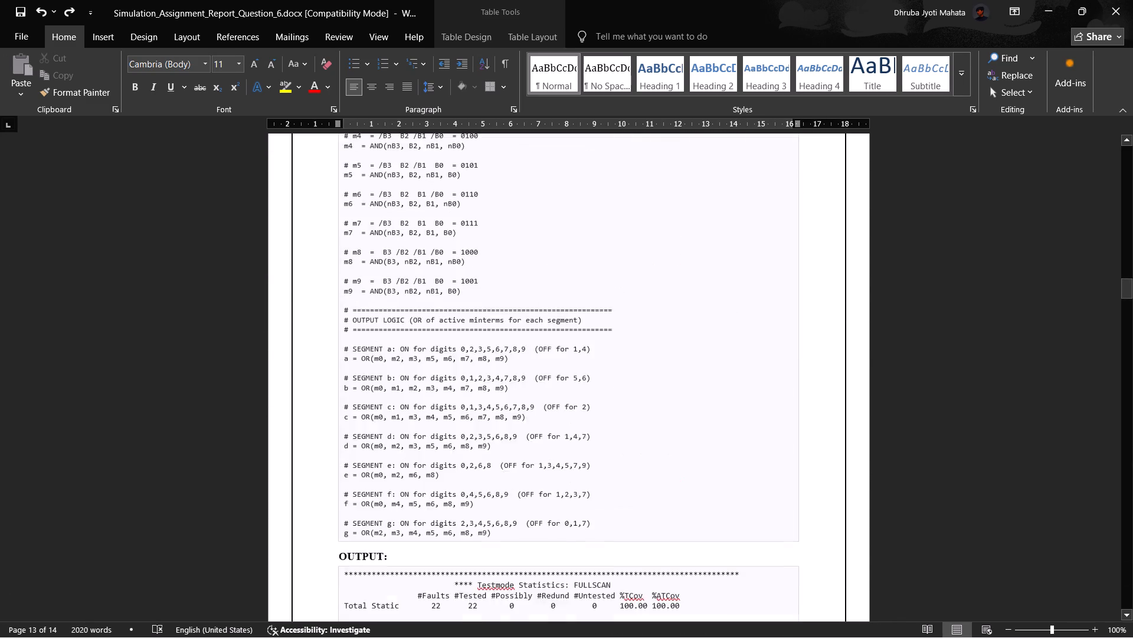
{"action": "scroll", "coordinate": [743, 449], "scroll_direction": "up", "scroll_amount": 20}
{"action": "scroll", "coordinate": [743, 449], "scroll_direction": "up", "scroll_amount": 11}
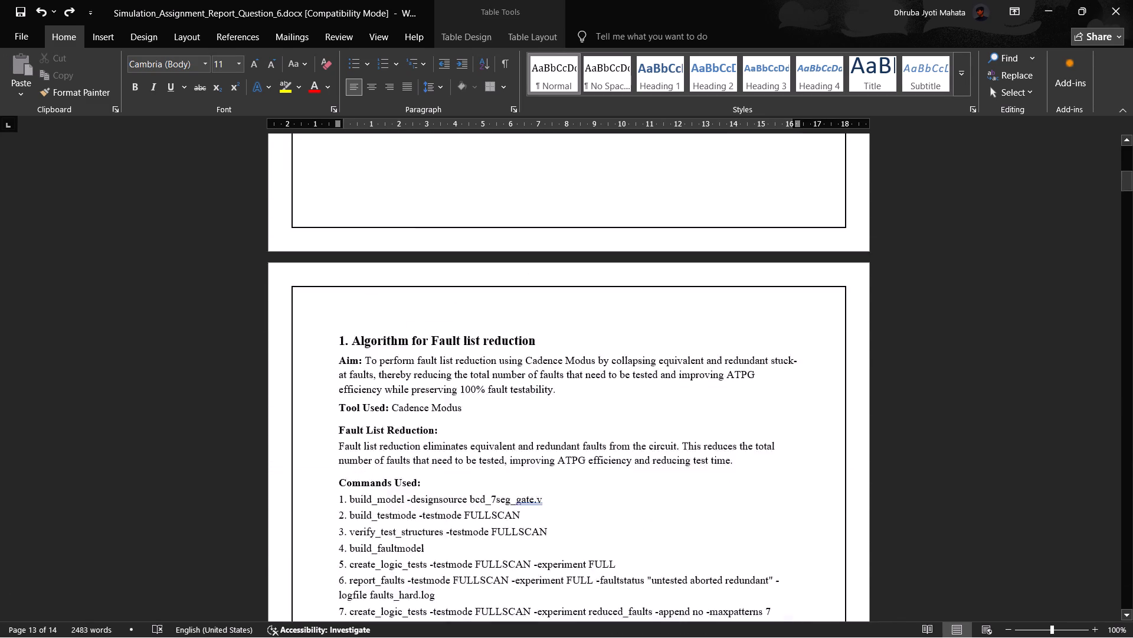
{"action": "scroll", "coordinate": [743, 449], "scroll_direction": "up", "scroll_amount": 9}
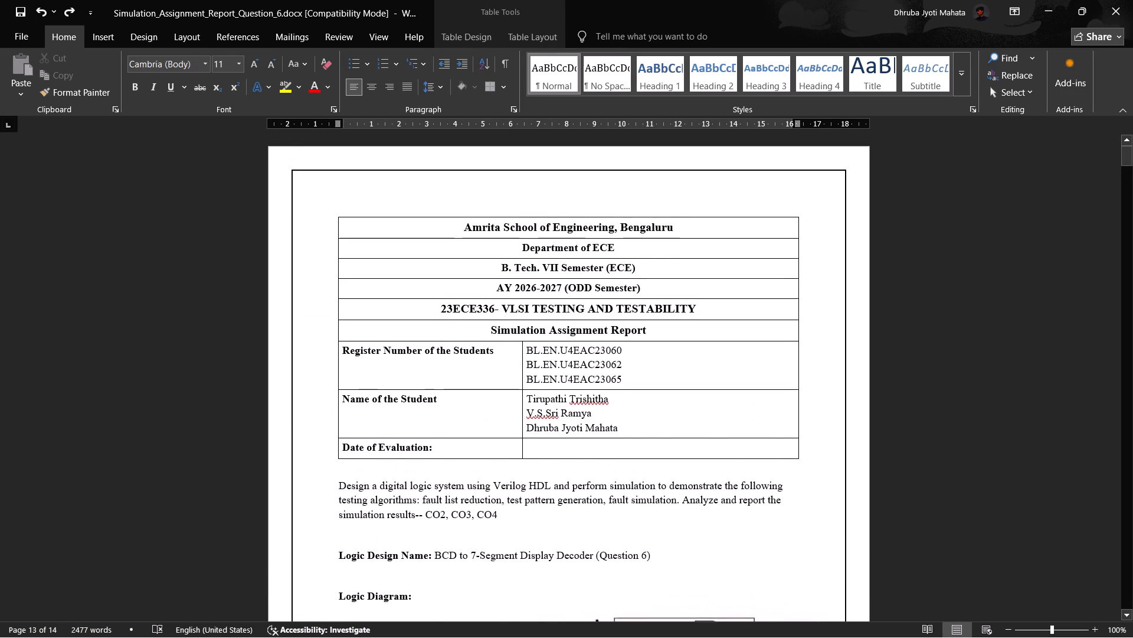
{"action": "scroll", "coordinate": [743, 448], "scroll_direction": "down", "scroll_amount": 5}
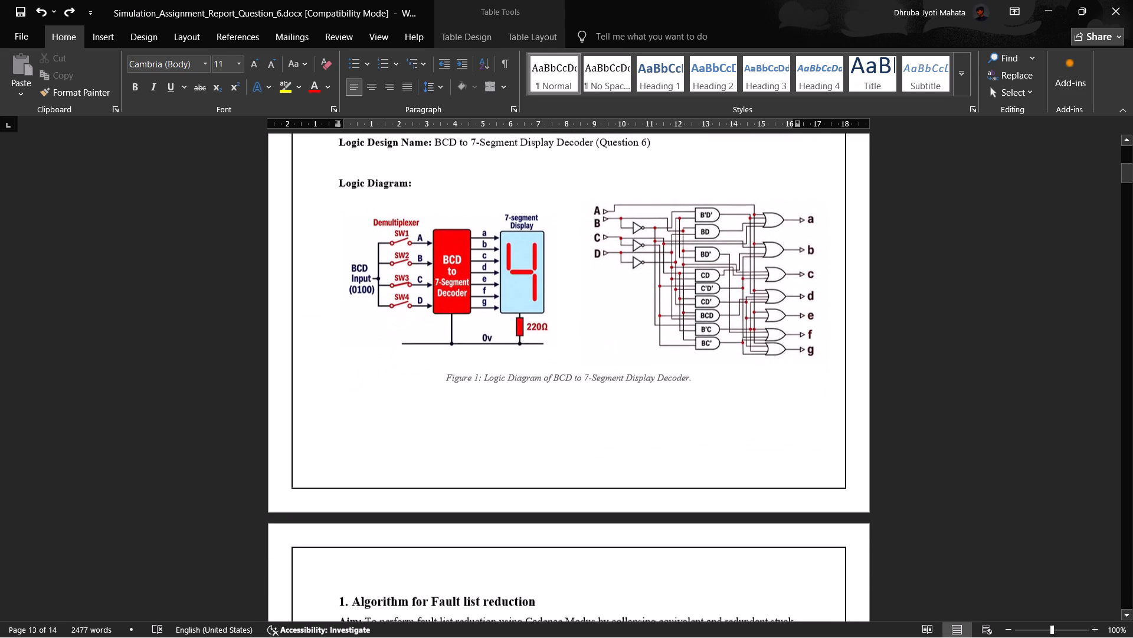
{"action": "scroll", "coordinate": [745, 453], "scroll_direction": "down", "scroll_amount": 3}
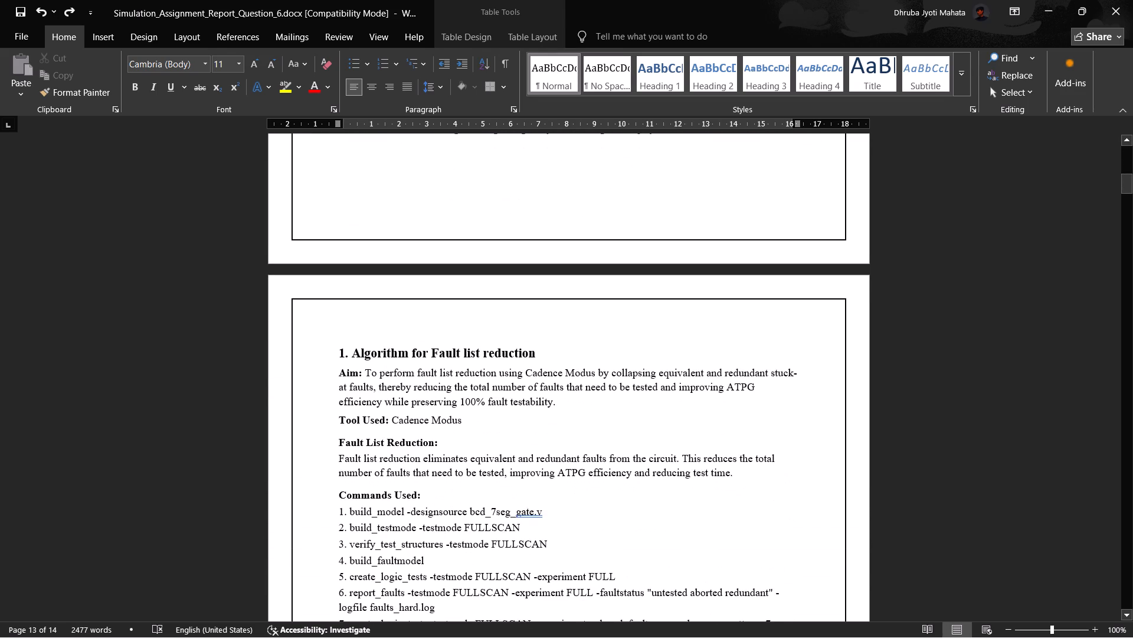
{"action": "scroll", "coordinate": [745, 454], "scroll_direction": "down", "scroll_amount": 2}
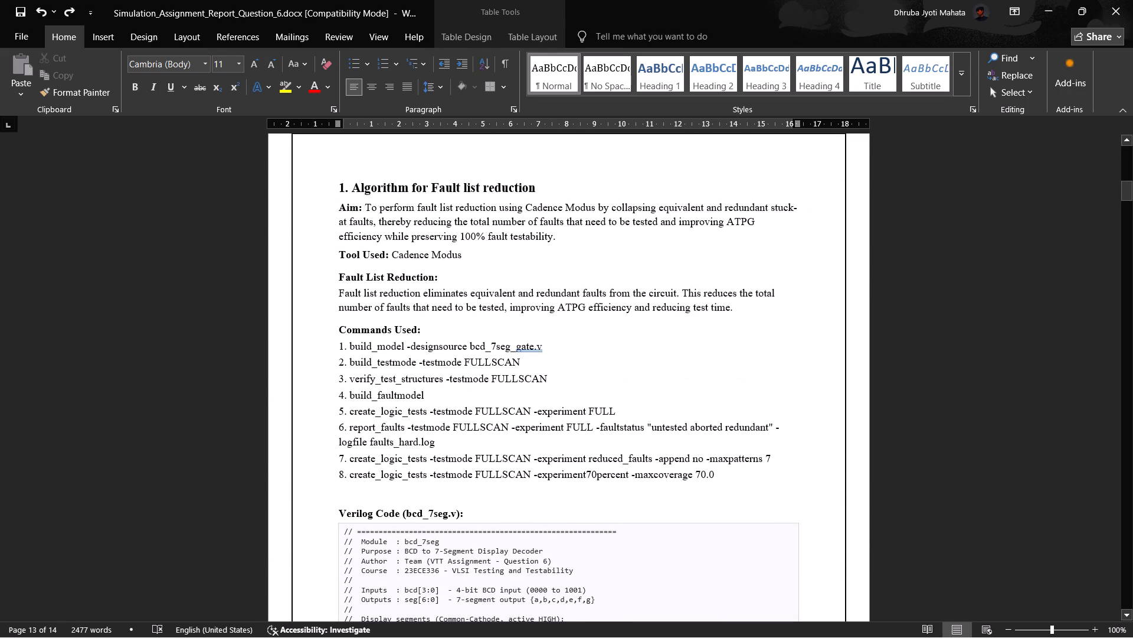
{"action": "scroll", "coordinate": [745, 454], "scroll_direction": "down", "scroll_amount": 2}
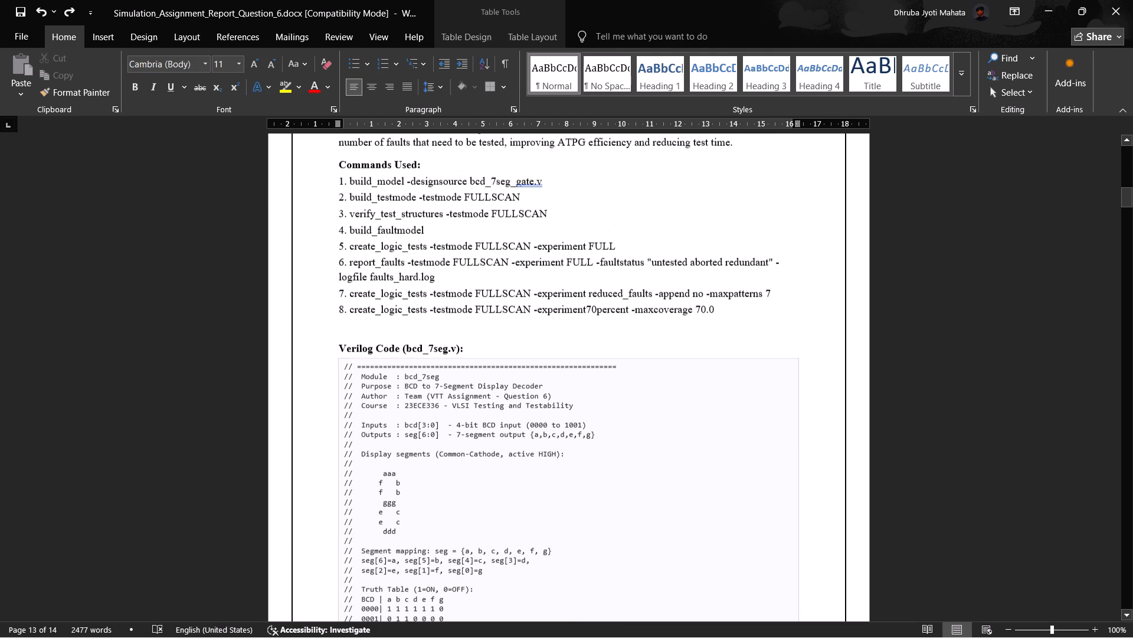
{"action": "scroll", "coordinate": [745, 457], "scroll_direction": "down", "scroll_amount": 2}
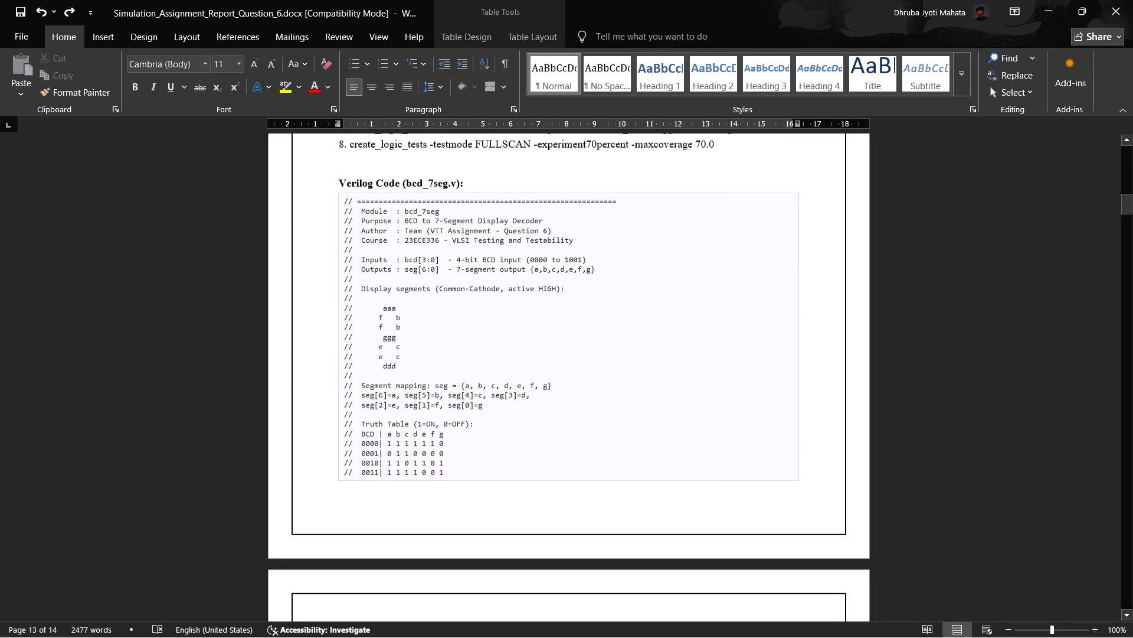
{"action": "scroll", "coordinate": [745, 457], "scroll_direction": "down", "scroll_amount": 20}
{"action": "scroll", "coordinate": [746, 457], "scroll_direction": "down", "scroll_amount": 4}
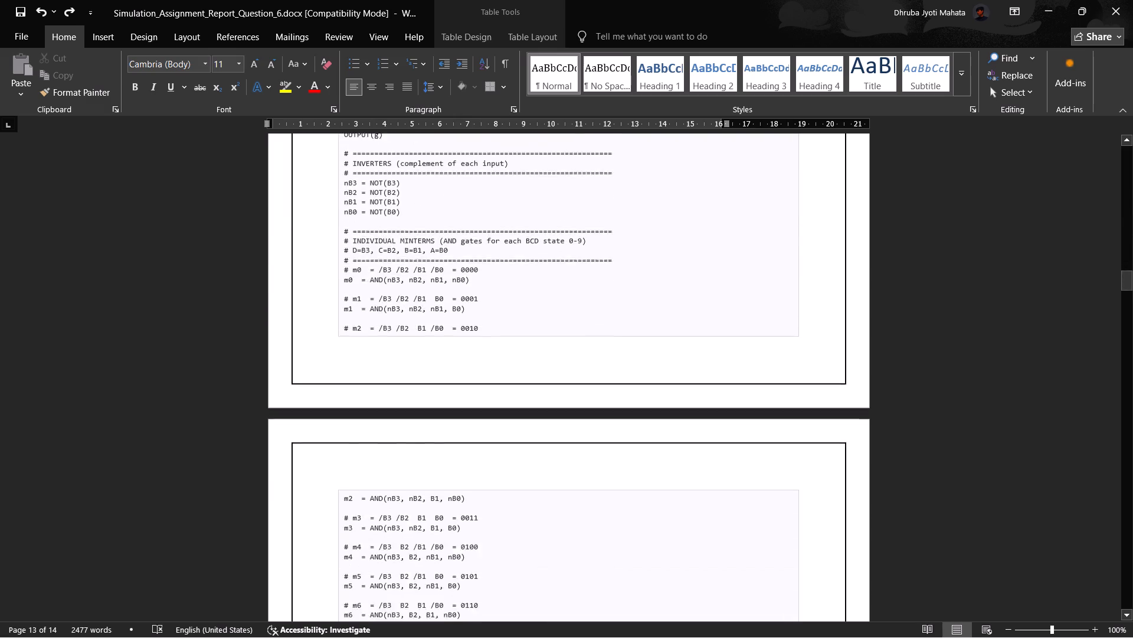
{"action": "scroll", "coordinate": [746, 457], "scroll_direction": "down", "scroll_amount": 10}
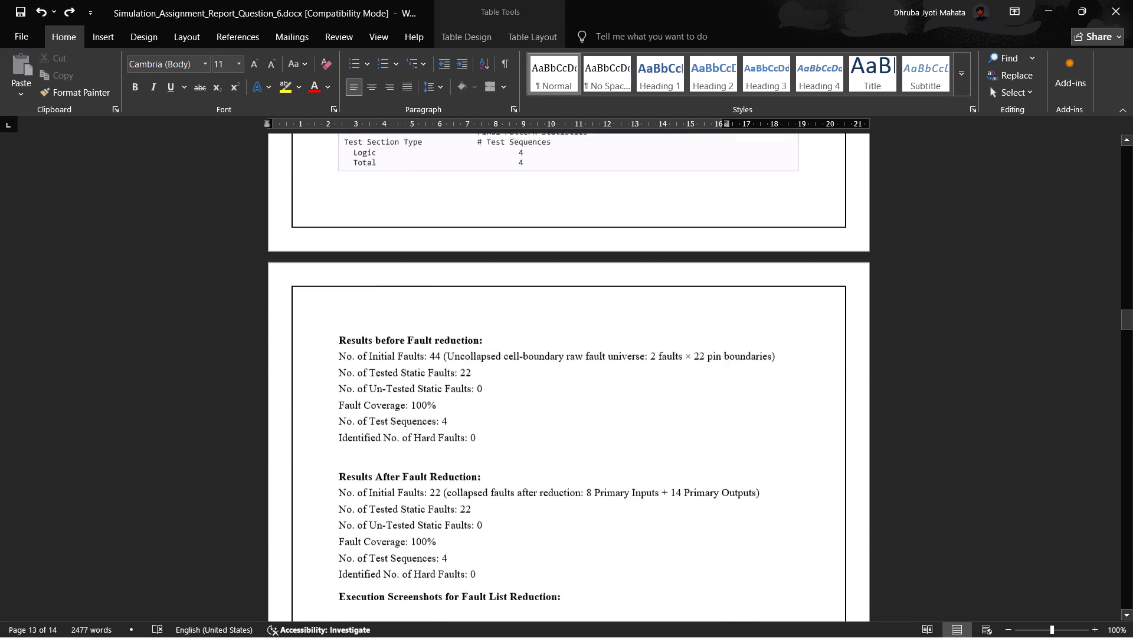
{"action": "scroll", "coordinate": [746, 457], "scroll_direction": "down", "scroll_amount": 3}
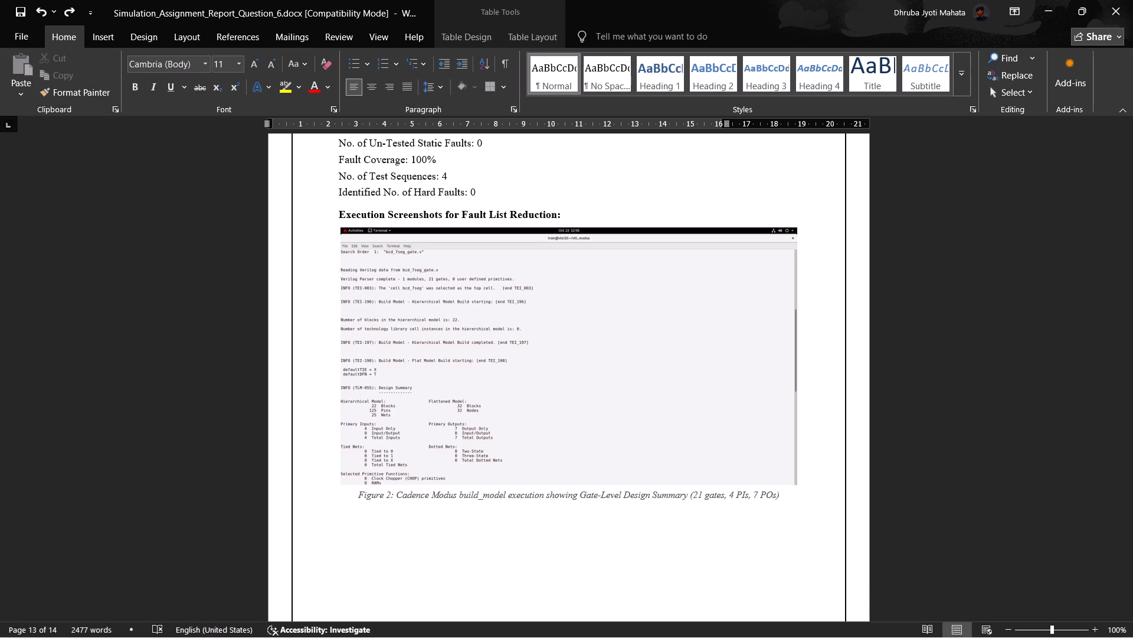
{"action": "scroll", "coordinate": [715, 460], "scroll_direction": "down", "scroll_amount": 5}
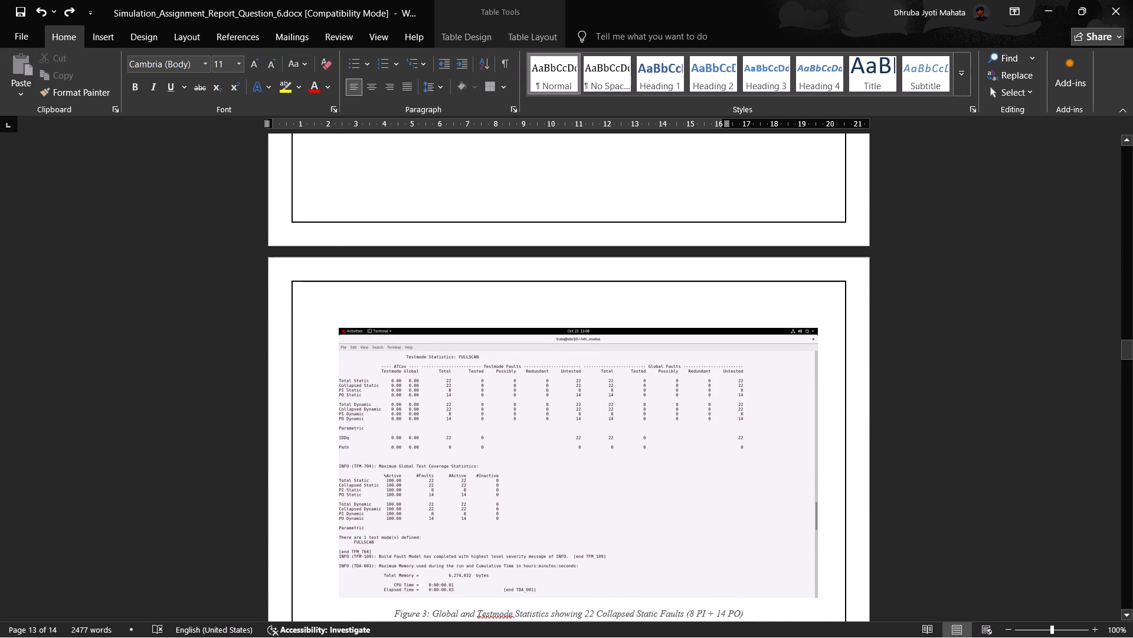
{"action": "scroll", "coordinate": [715, 460], "scroll_direction": "down", "scroll_amount": 3}
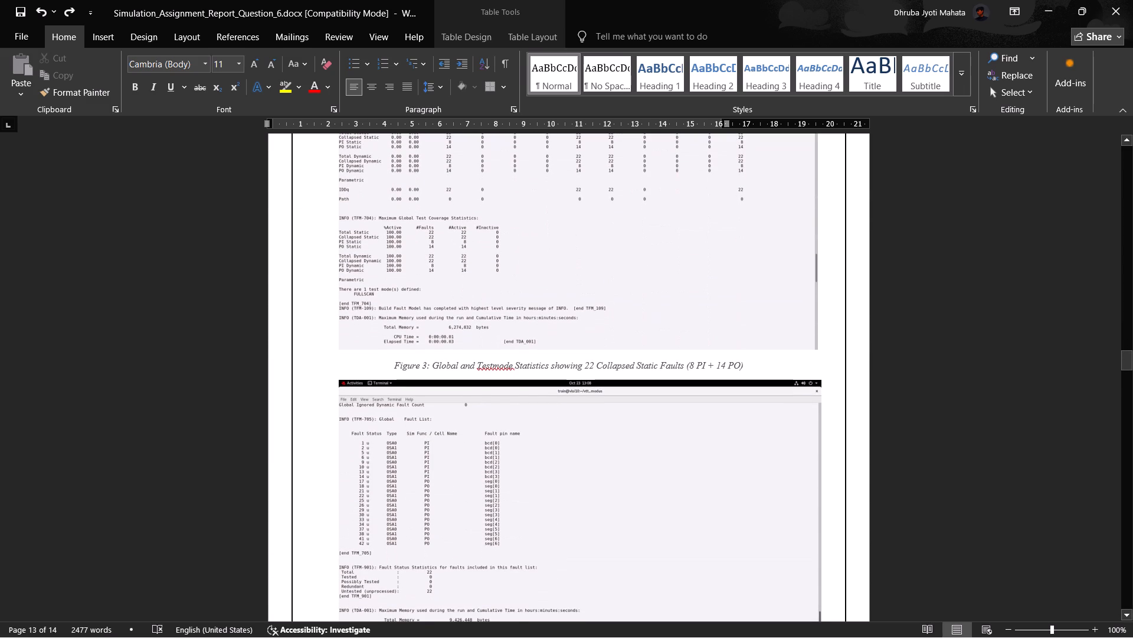
Recheck the fault list reduction pages in reverse, from the Figure 2 screenshot back to the logic diagram and title table.
{"action": "scroll", "coordinate": [715, 460], "scroll_direction": "up", "scroll_amount": 6}
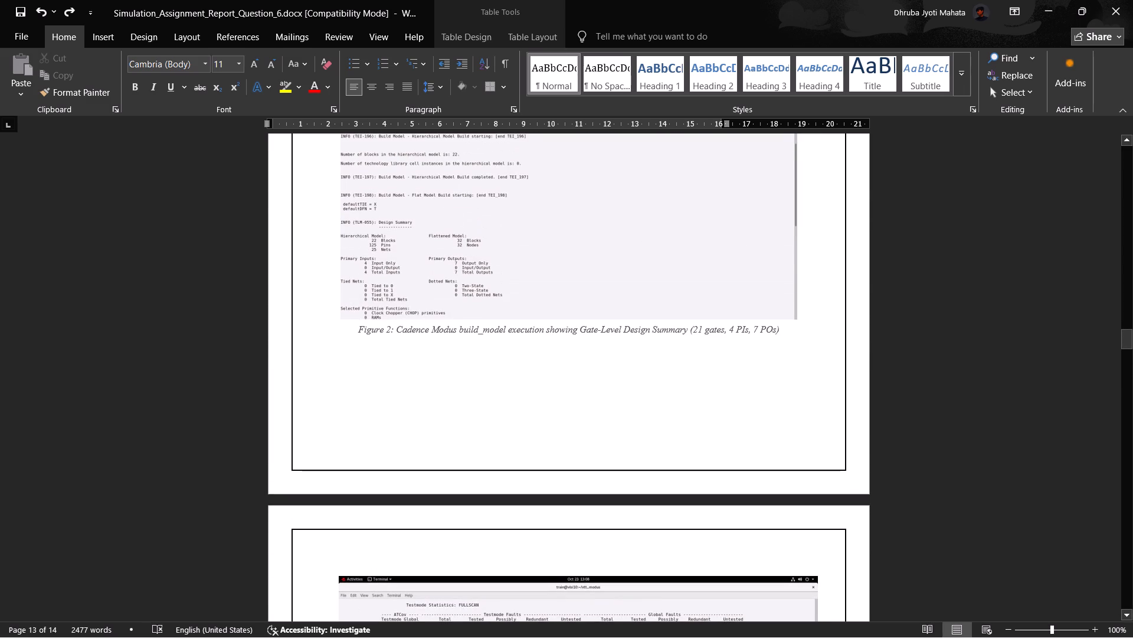
{"action": "scroll", "coordinate": [715, 460], "scroll_direction": "up", "scroll_amount": 1}
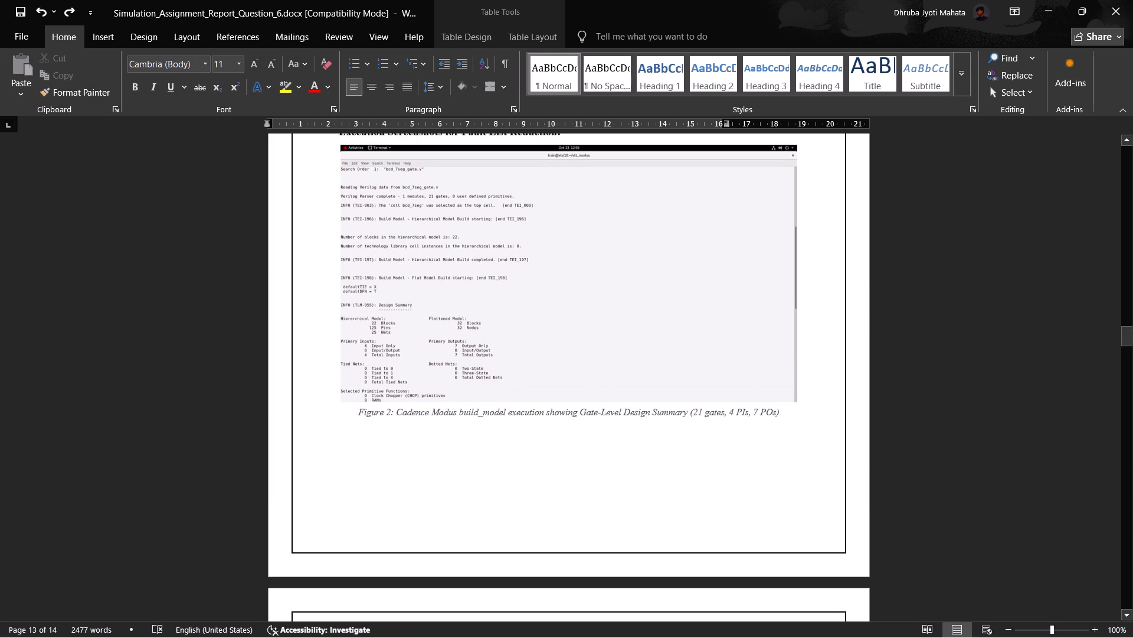
{"action": "scroll", "coordinate": [715, 460], "scroll_direction": "up", "scroll_amount": 17}
{"action": "scroll", "coordinate": [715, 460], "scroll_direction": "up", "scroll_amount": 4}
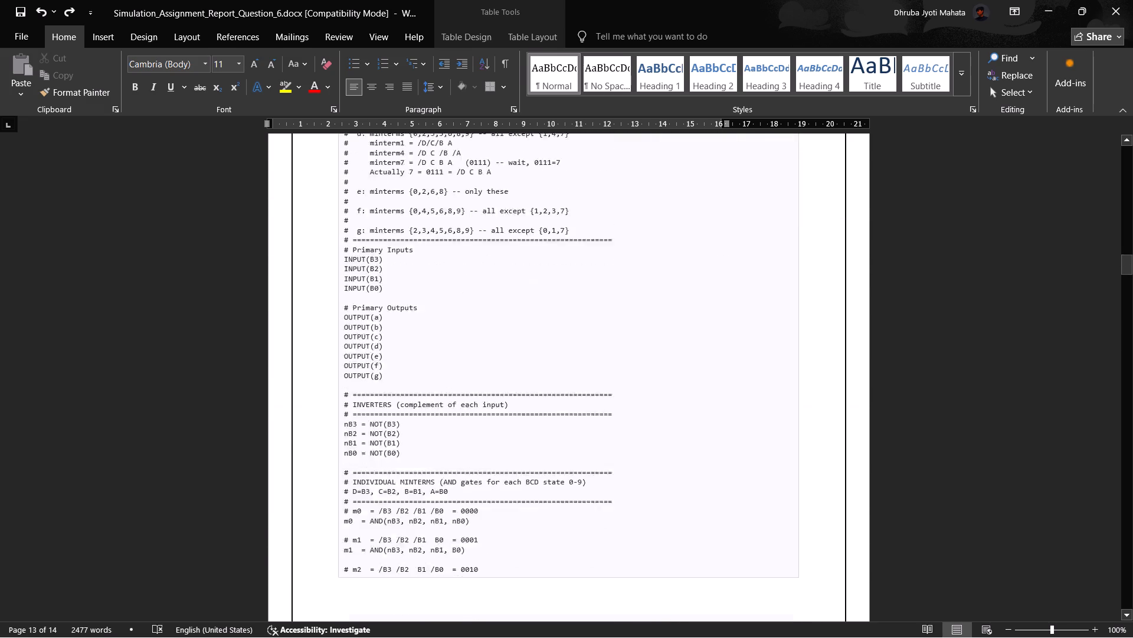
{"action": "scroll", "coordinate": [715, 460], "scroll_direction": "up", "scroll_amount": 10}
{"action": "scroll", "coordinate": [715, 460], "scroll_direction": "up", "scroll_amount": 13}
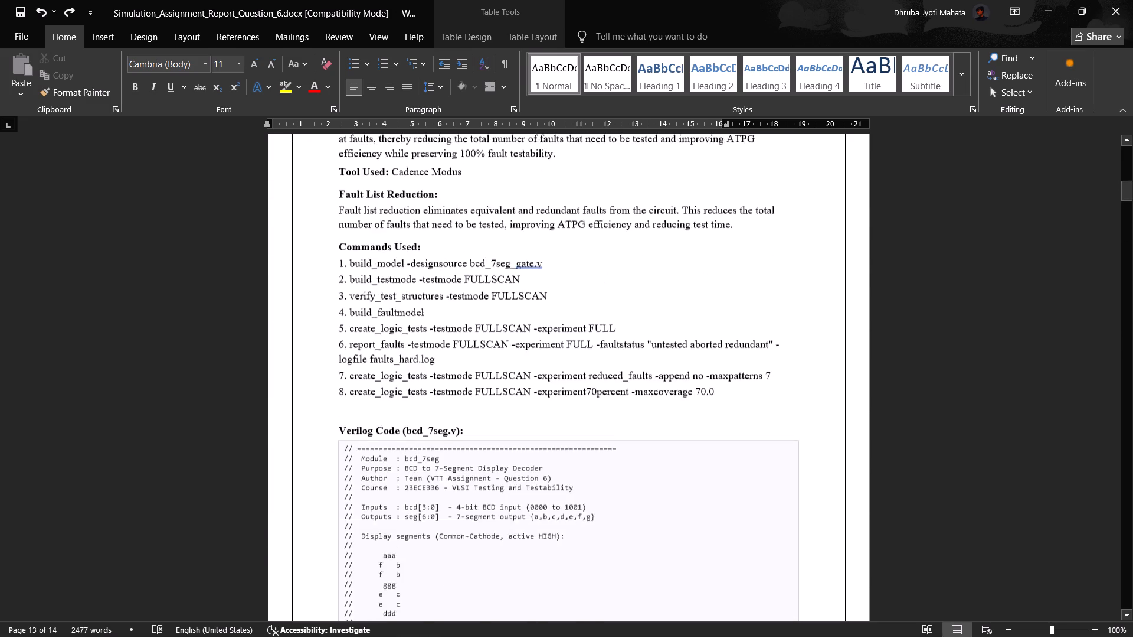
{"action": "scroll", "coordinate": [715, 460], "scroll_direction": "up", "scroll_amount": 3}
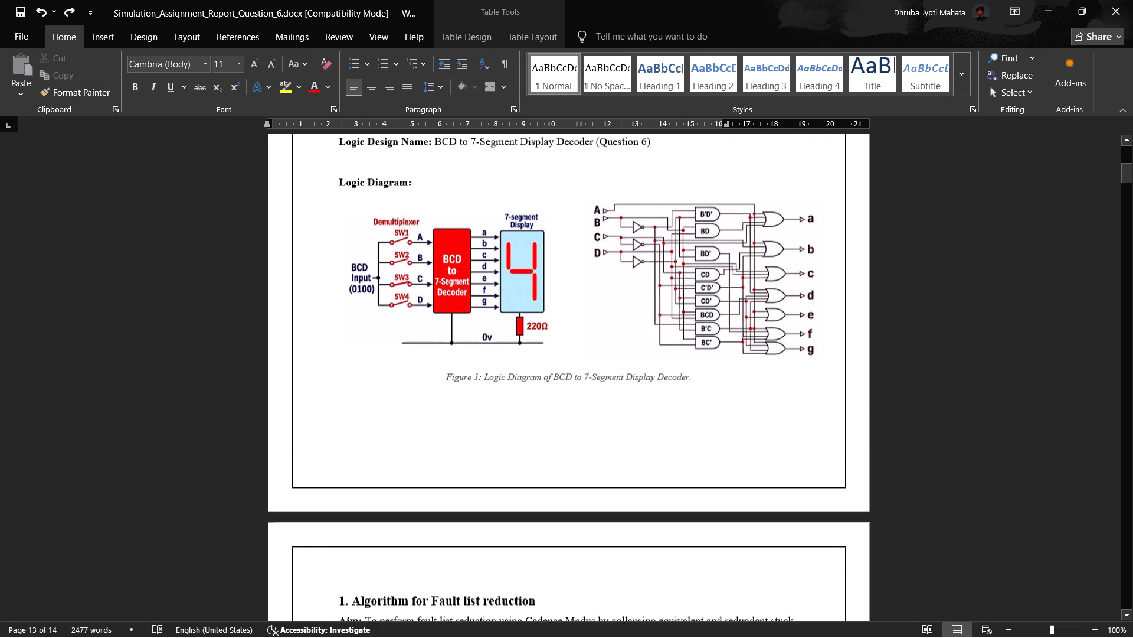
{"action": "scroll", "coordinate": [712, 476], "scroll_direction": "up", "scroll_amount": 4}
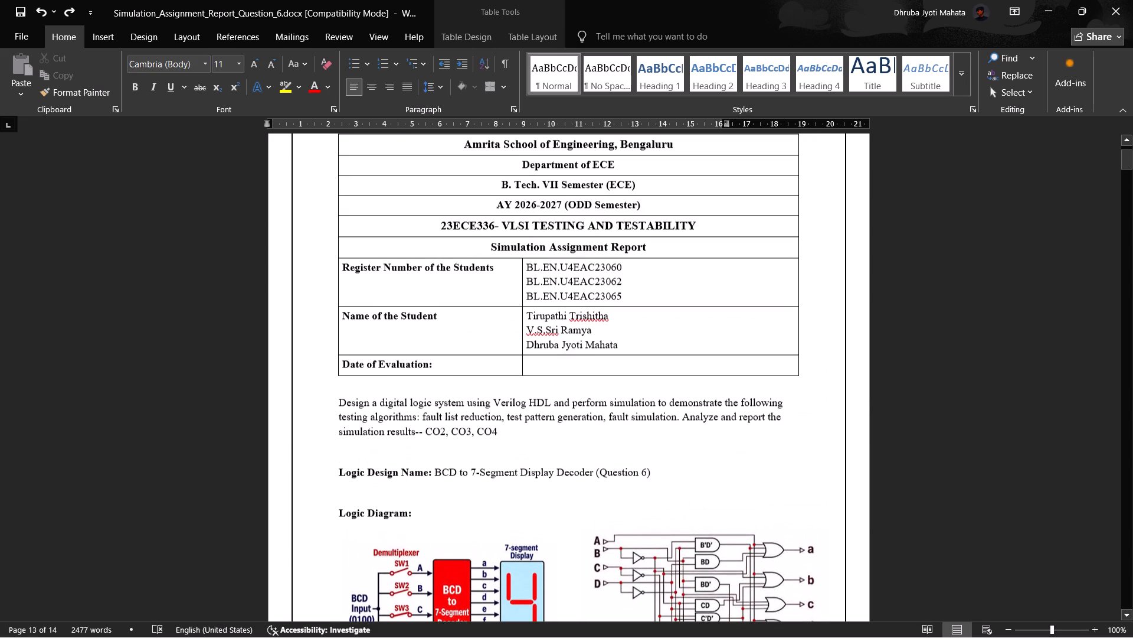
Save the reviewed report again.
{"action": "key", "text": "ctrl+s"}
Open the file management view for the report.
{"action": "left_click", "coordinate": [22, 28]}
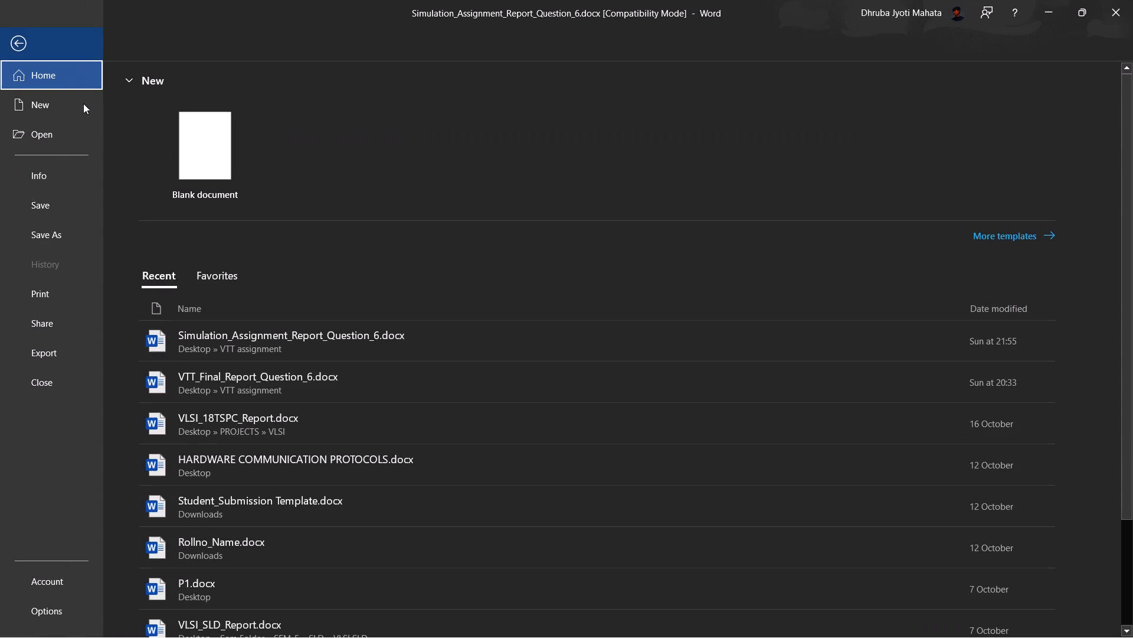
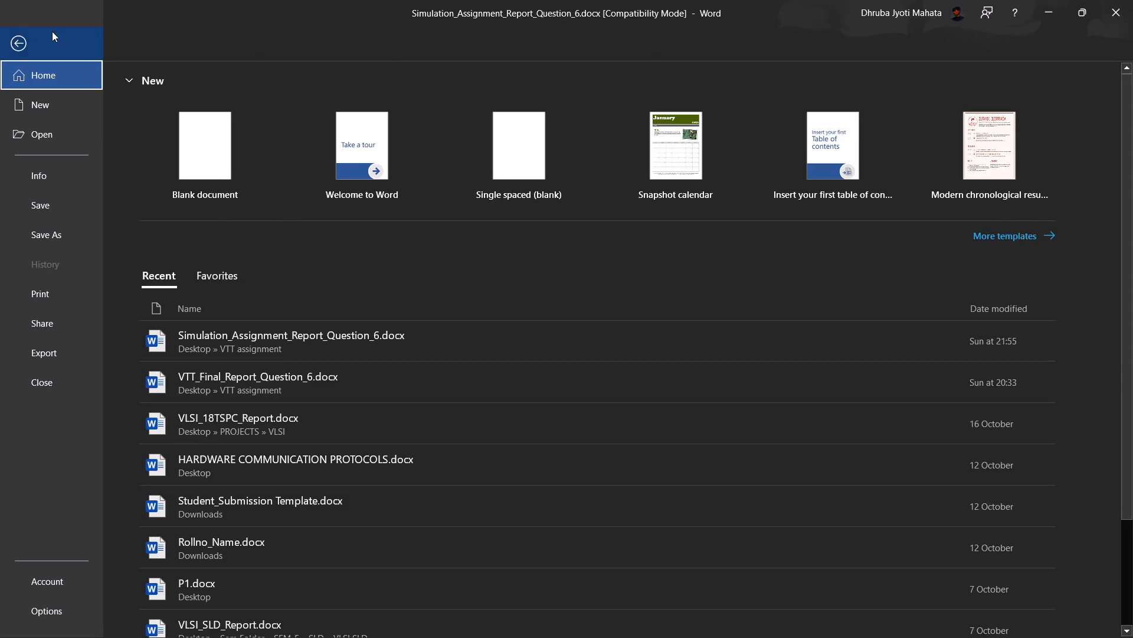
Return to the report and recheck its opening pages, from the title table to the start of the Verilog code.
{"action": "left_click", "coordinate": [17, 39]}
{"action": "scroll", "coordinate": [816, 529], "scroll_direction": "up", "scroll_amount": 2}
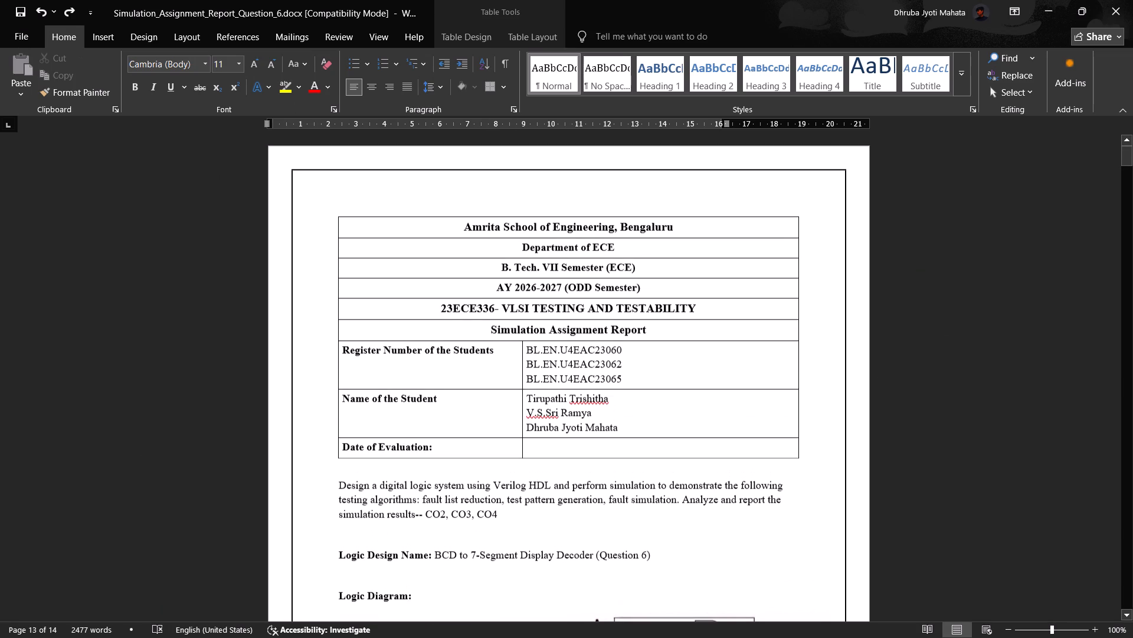
{"action": "scroll", "coordinate": [816, 538], "scroll_direction": "down", "scroll_amount": 2}
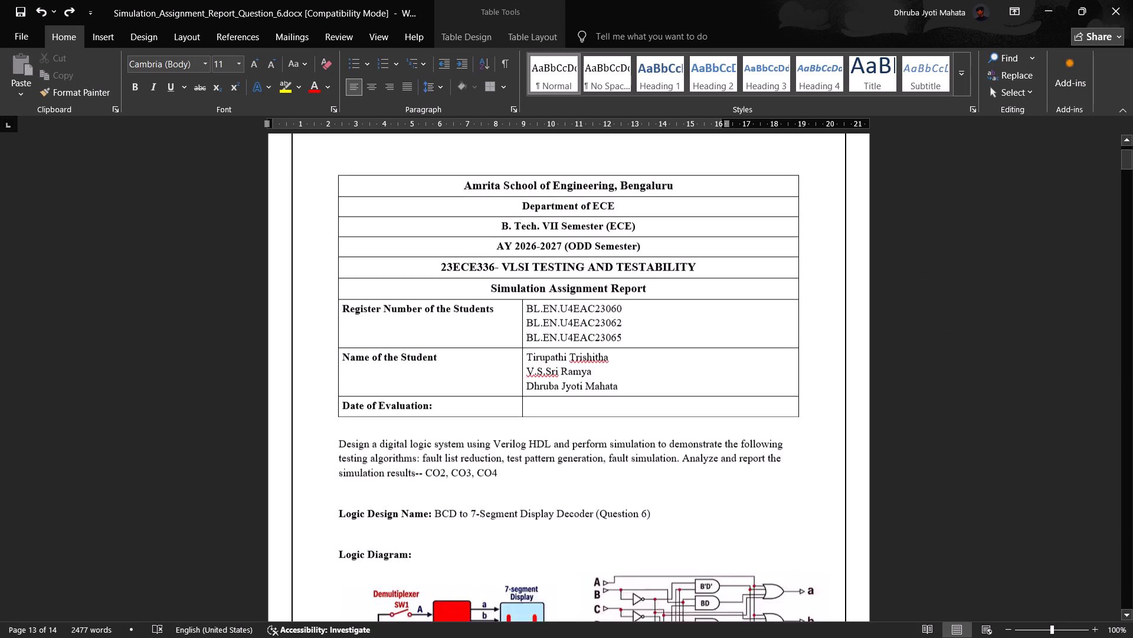
{"action": "scroll", "coordinate": [815, 543], "scroll_direction": "down", "scroll_amount": 12}
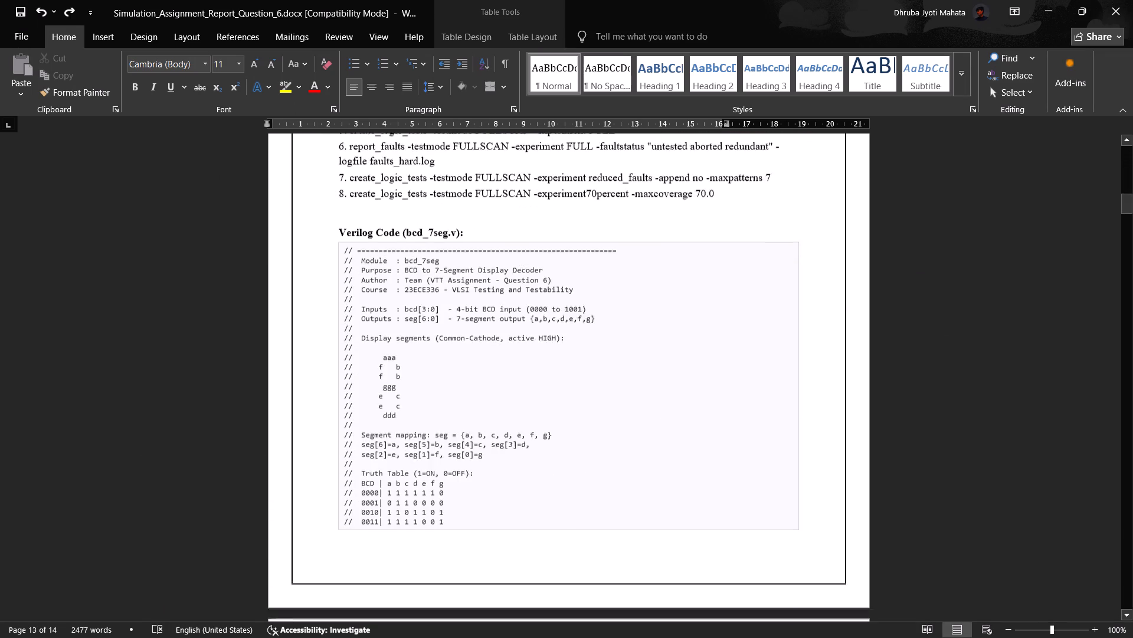
{"action": "scroll", "coordinate": [815, 543], "scroll_direction": "up", "scroll_amount": 14}
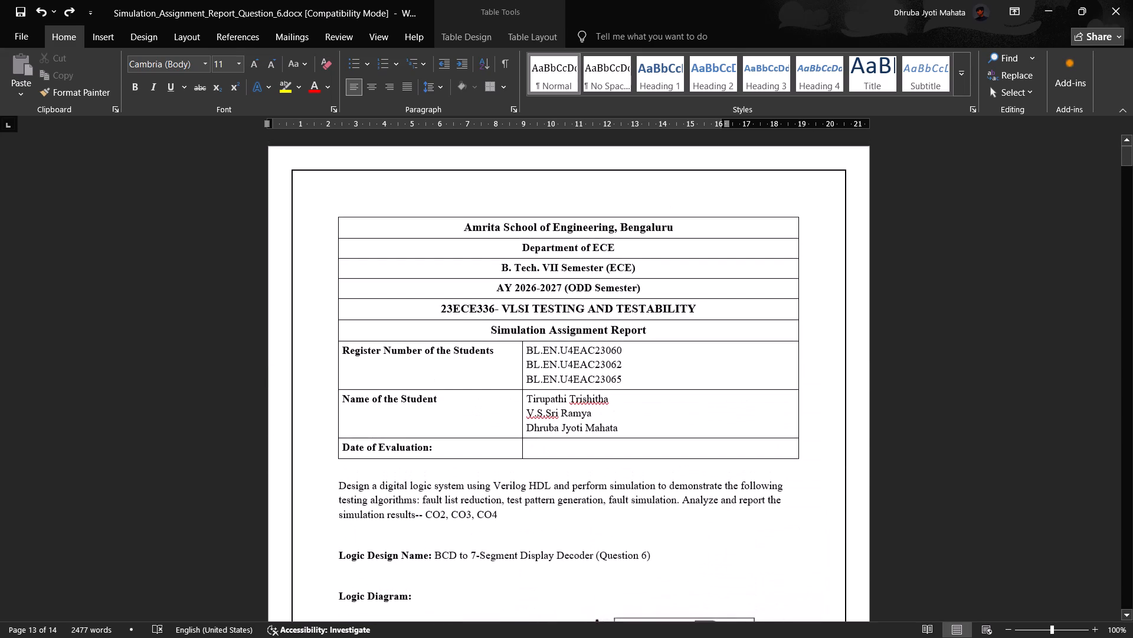
{"action": "scroll", "coordinate": [815, 543], "scroll_direction": "up", "scroll_amount": 1}
Save a copy of the report as VTT_Assignment_Report.docx, a Word document in the Downloads folder.
{"action": "left_click", "coordinate": [18, 34]}
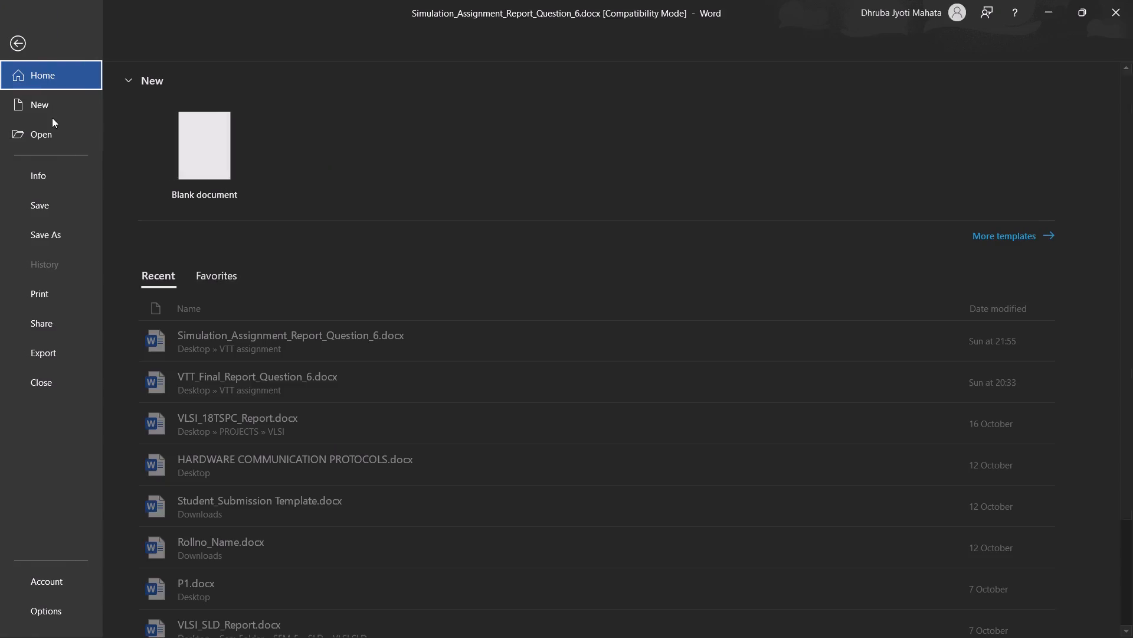
{"action": "left_click", "coordinate": [55, 230]}
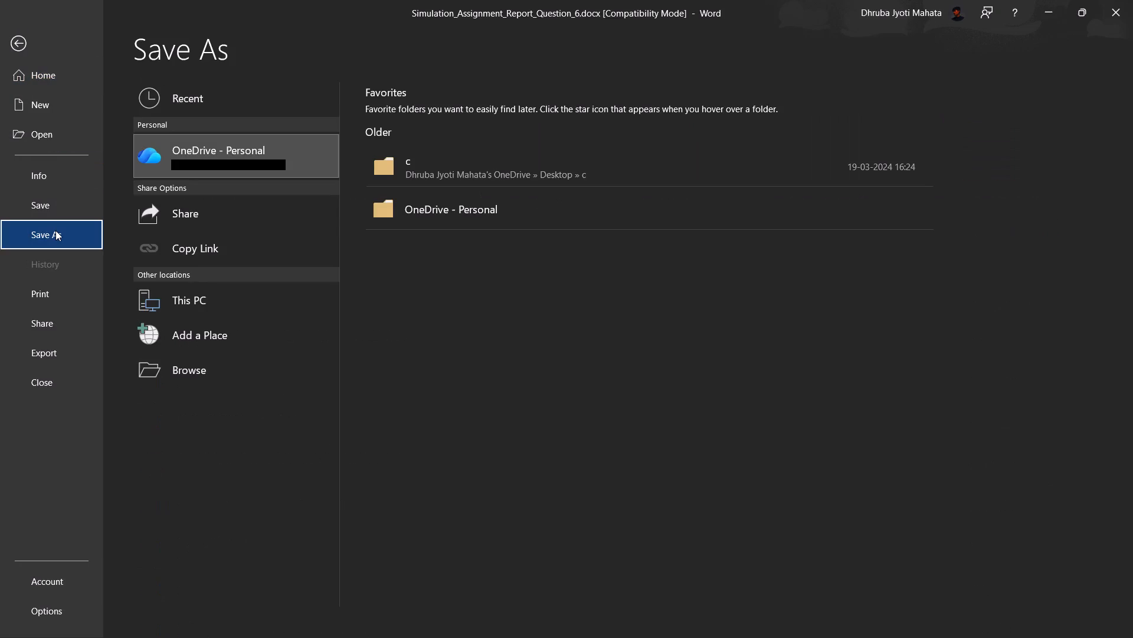
{"action": "left_click", "coordinate": [202, 304]}
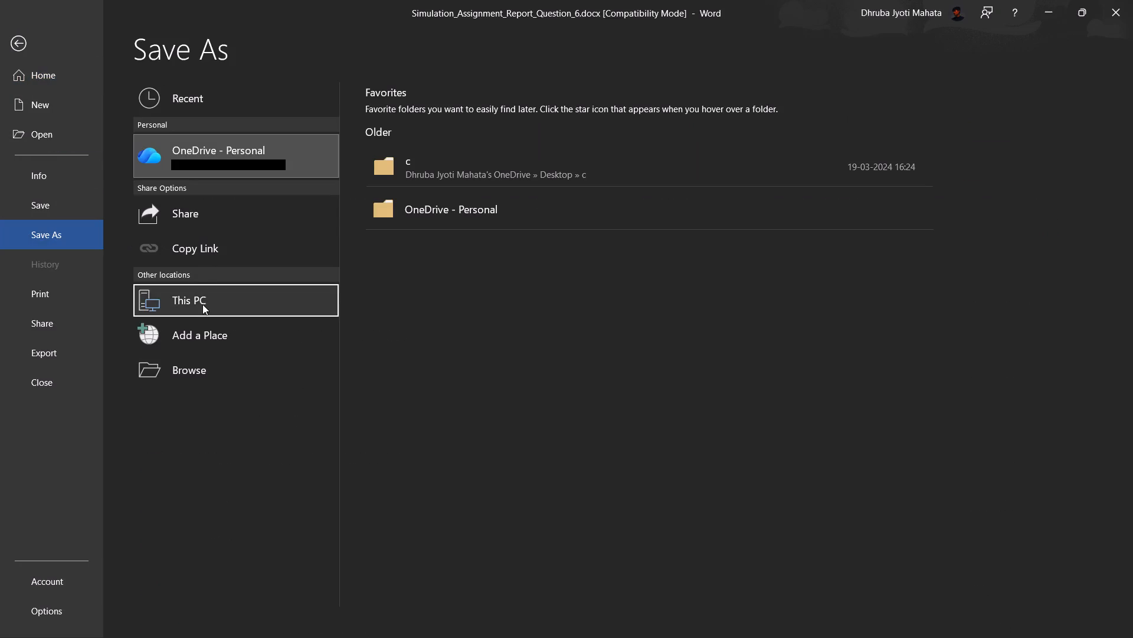
{"action": "left_click", "coordinate": [472, 323]}
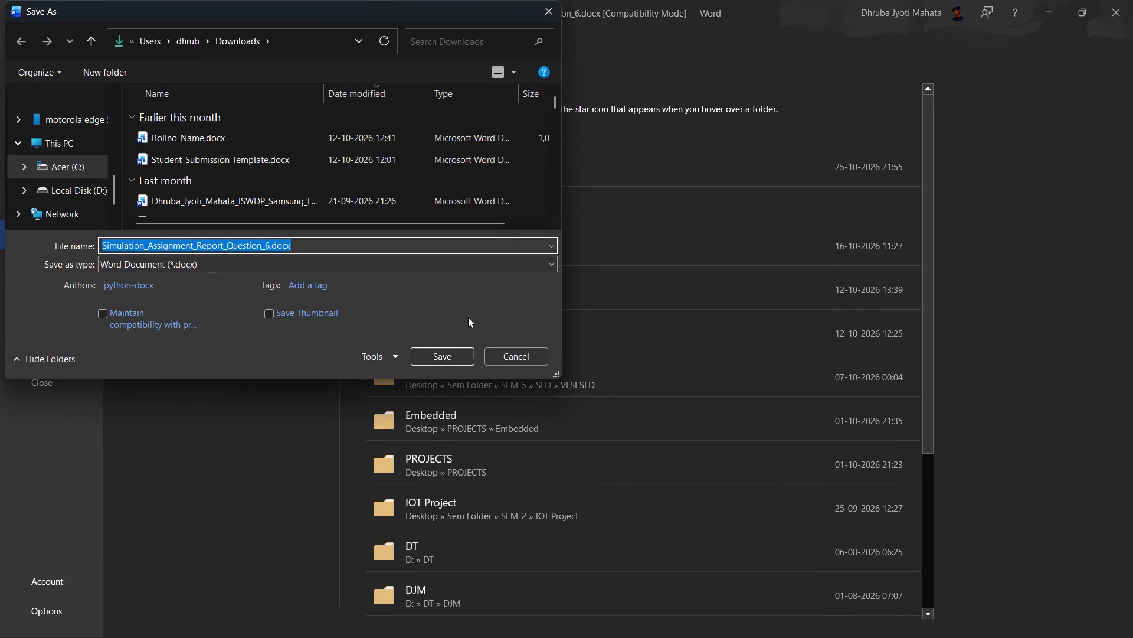
{"action": "left_click", "coordinate": [249, 250]}
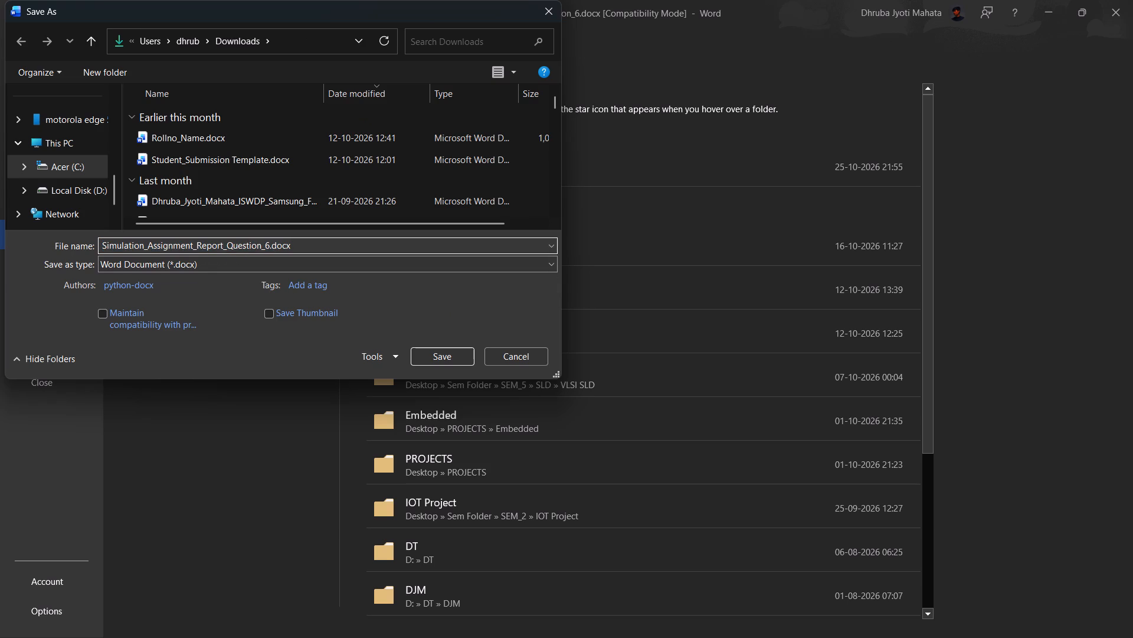
{"action": "left_click_drag", "start_coordinate": [268, 246], "coordinate": [227, 248]}
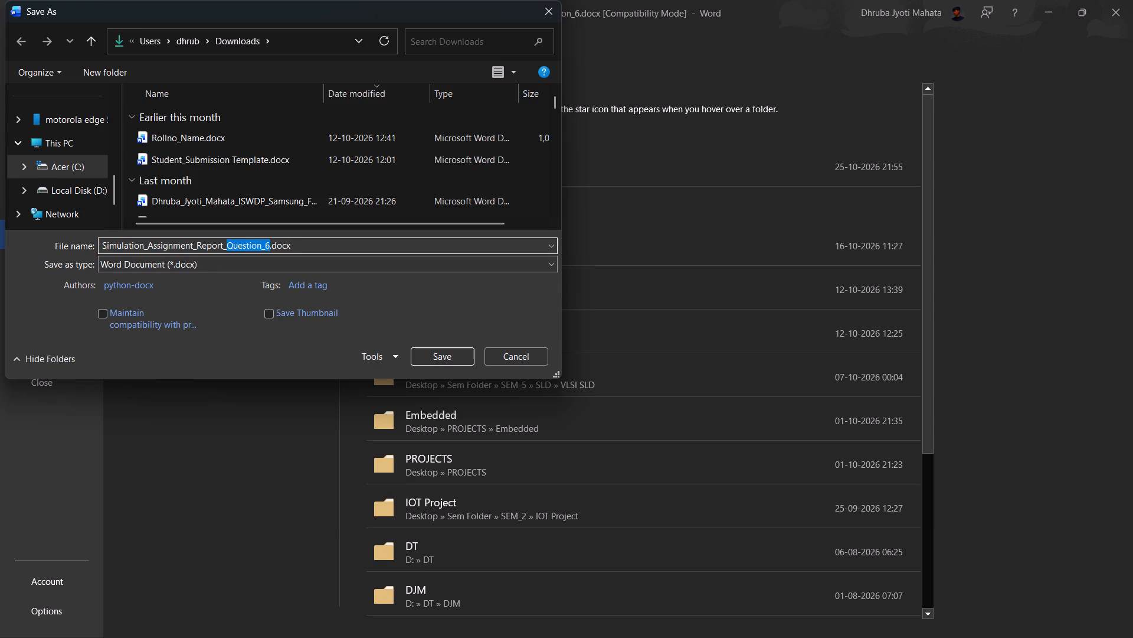
{"action": "key", "text": "BackSpace"}
{"action": "key", "text": "BackSpace"}
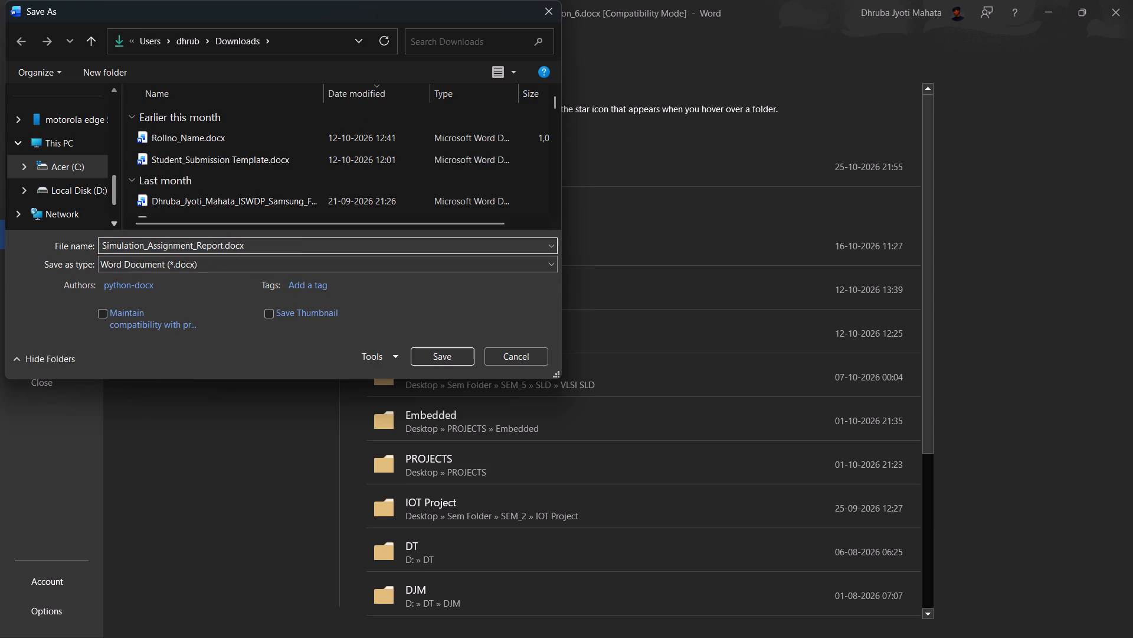
{"action": "left_click_drag", "start_coordinate": [141, 246], "coordinate": [99, 245]}
{"action": "key", "text": "Delete"}
{"action": "key", "text": "Delete"}
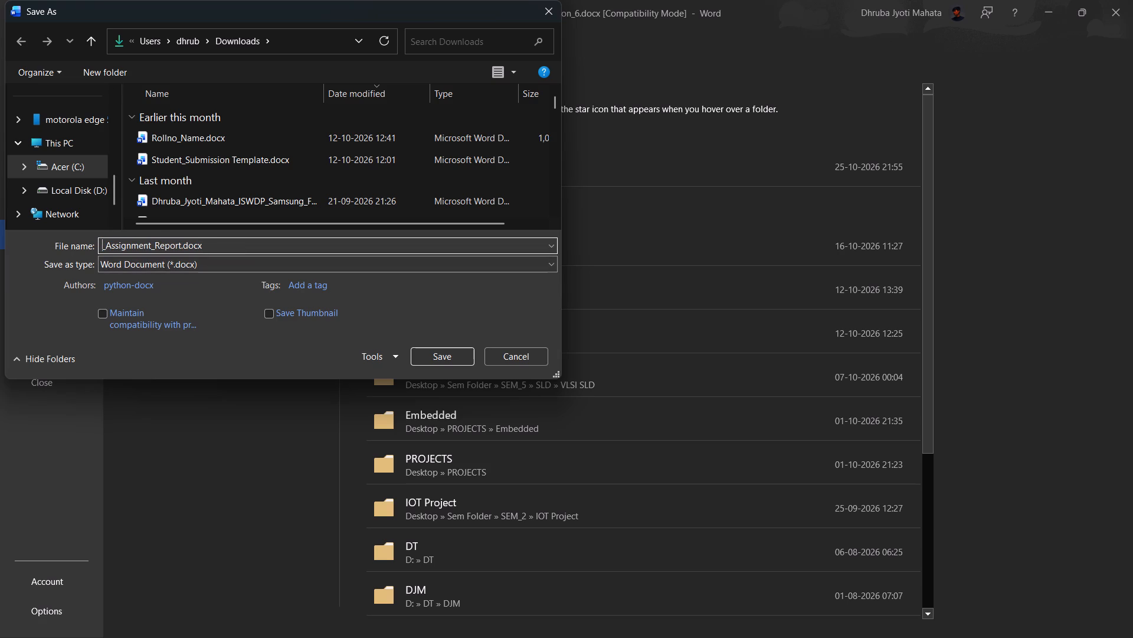
{"action": "type", "text": "VTT"}
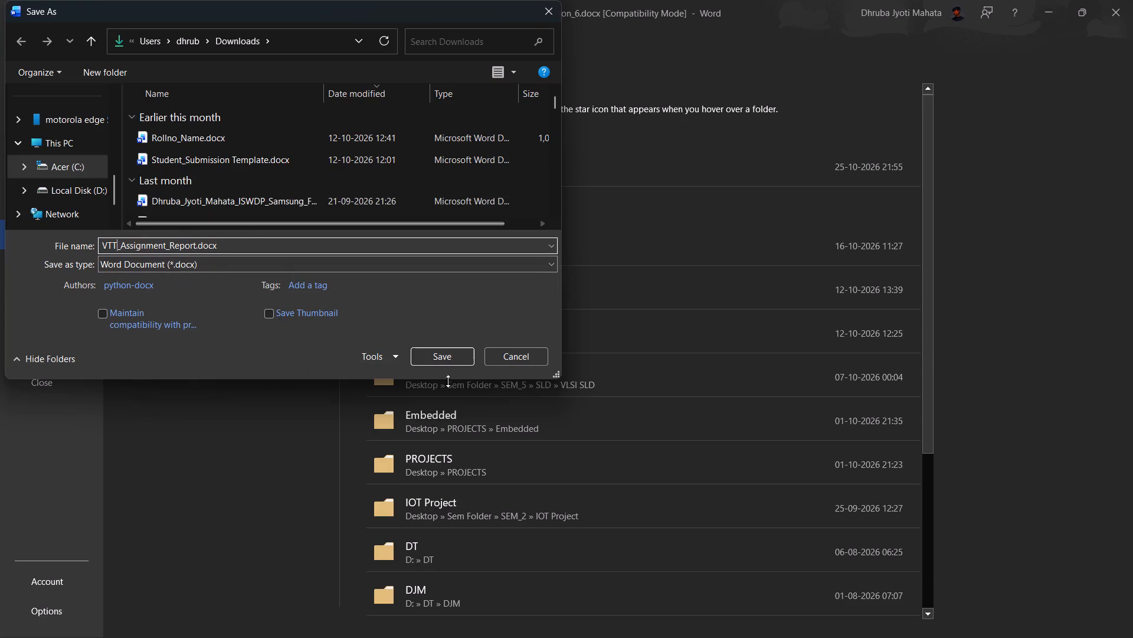
{"action": "left_click", "coordinate": [461, 358]}
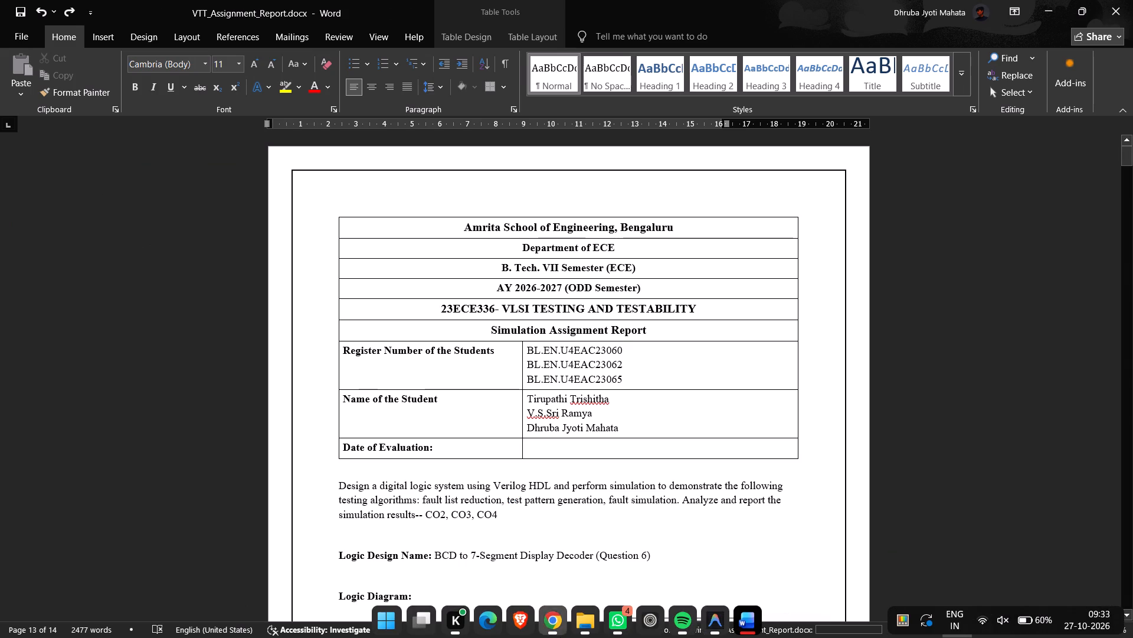
Switch to File Explorer and open VTT_Assignment_Report.docx from the Downloads folder.
{"action": "left_click", "coordinate": [587, 637]}
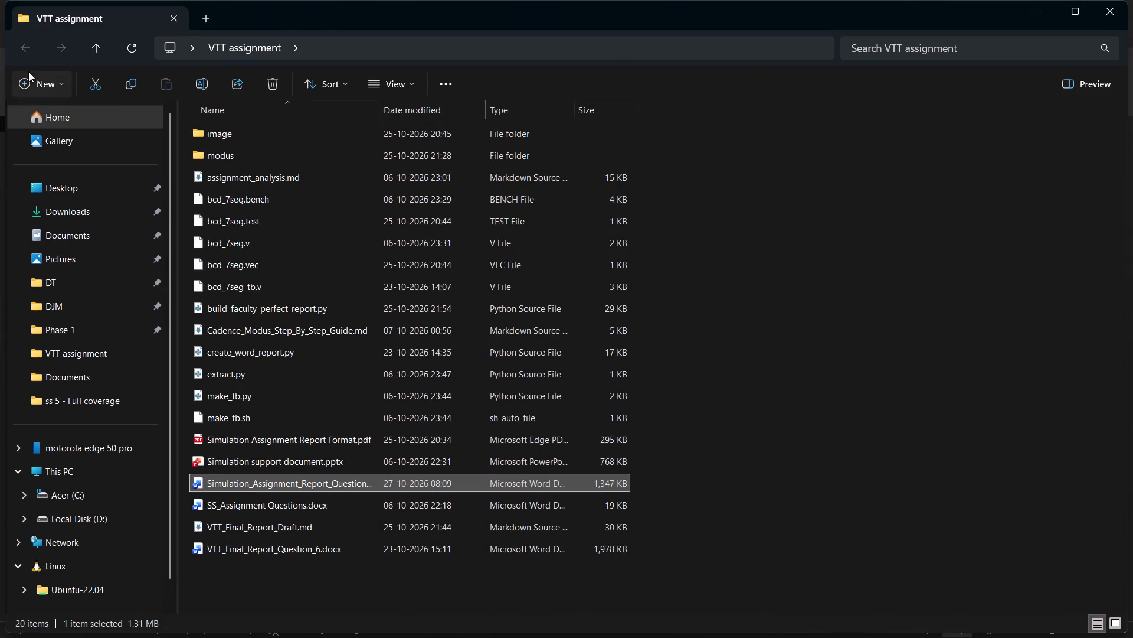
{"action": "left_click", "coordinate": [70, 212]}
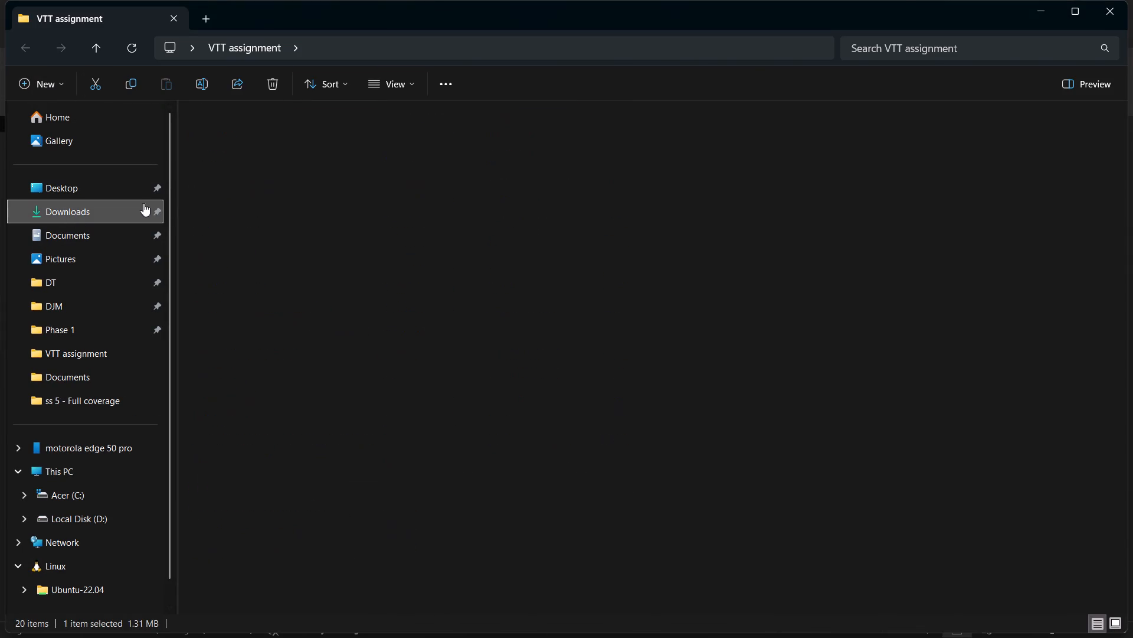
{"action": "left_click", "coordinate": [274, 153]}
{"action": "double_click", "coordinate": [274, 153]}
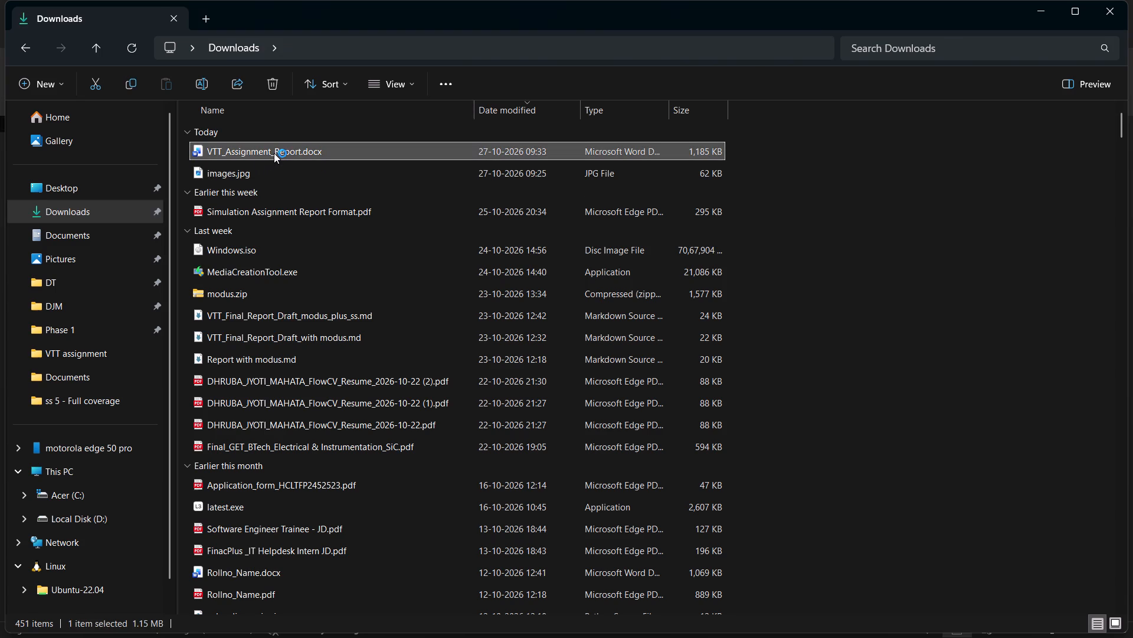
Review the saved copy from the title table through the code listings to the fault reduction results.
{"action": "scroll", "coordinate": [692, 472], "scroll_direction": "down", "scroll_amount": 1}
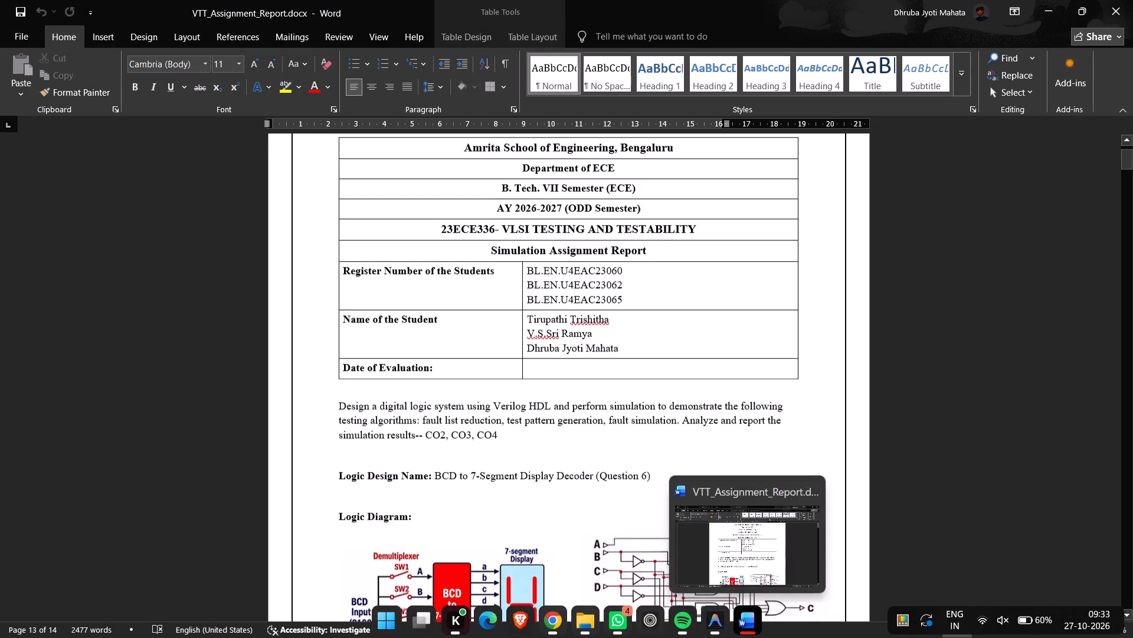
{"action": "scroll", "coordinate": [544, 429], "scroll_direction": "down", "scroll_amount": 8}
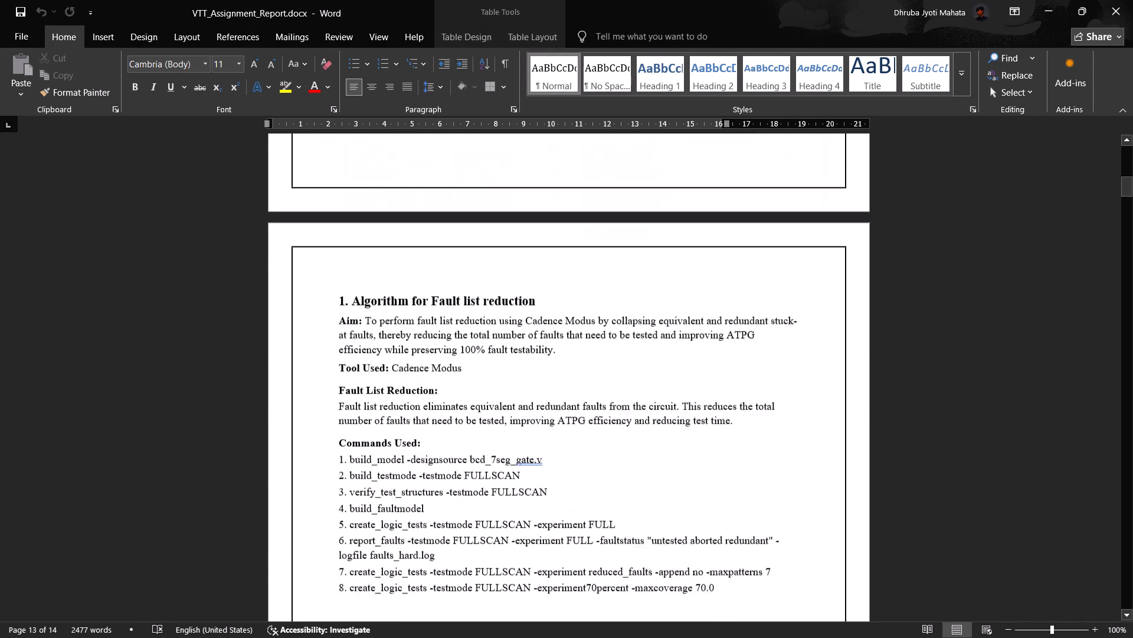
{"action": "scroll", "coordinate": [544, 429], "scroll_direction": "down", "scroll_amount": 20}
{"action": "scroll", "coordinate": [544, 429], "scroll_direction": "down", "scroll_amount": 5}
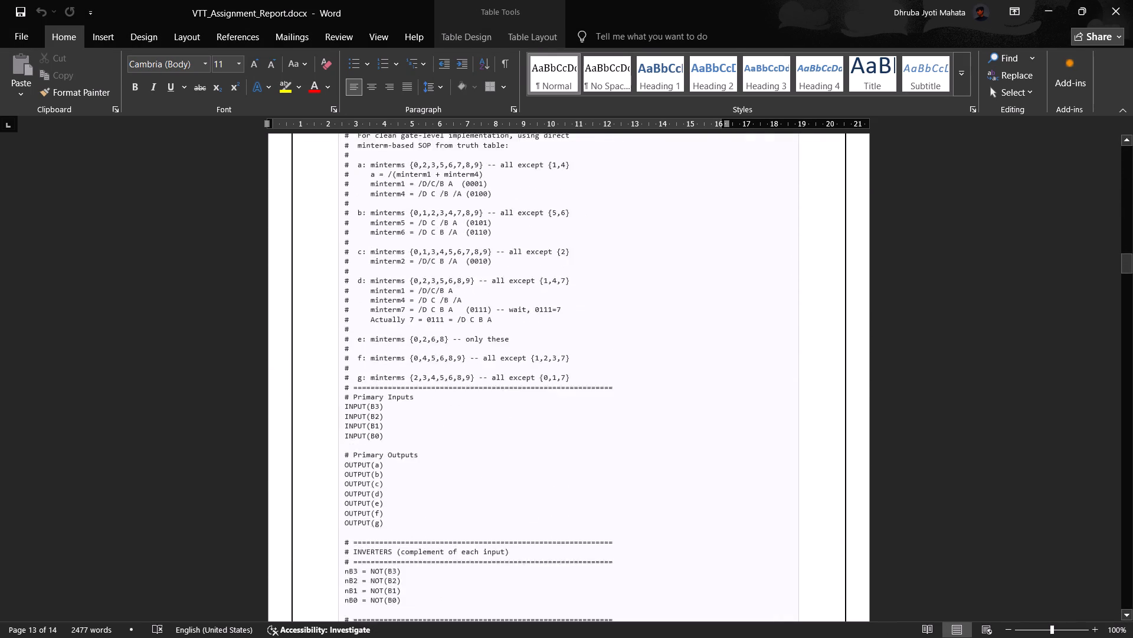
{"action": "scroll", "coordinate": [545, 419], "scroll_direction": "down", "scroll_amount": 14}
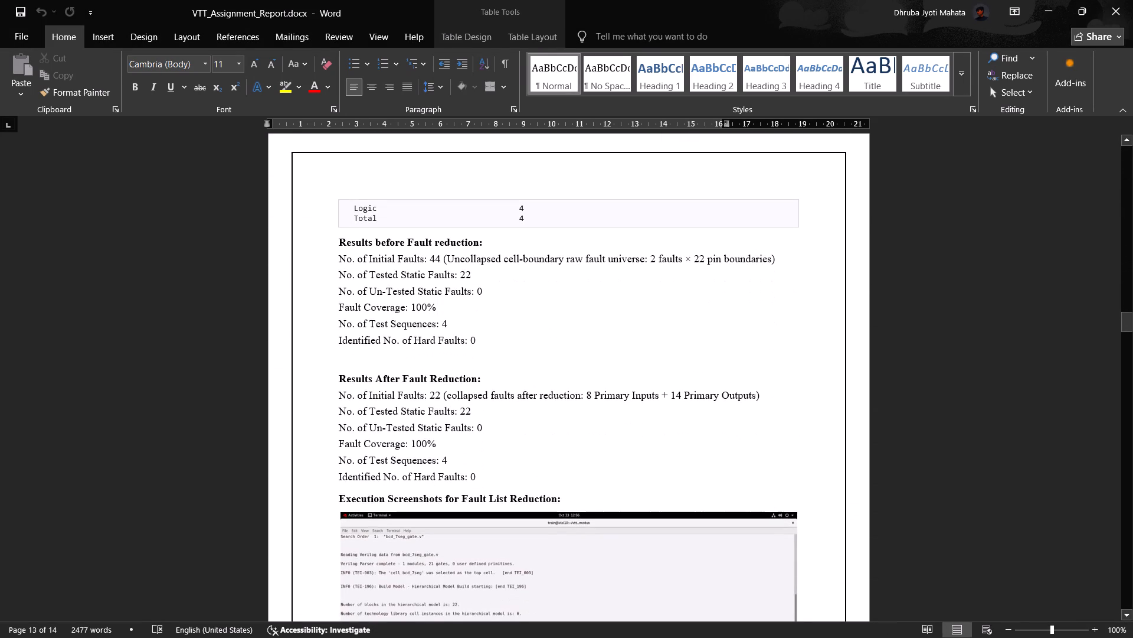
Recheck the fault list reduction pages in reverse, from the output statistics through the .bench code to the title table.
{"action": "scroll", "coordinate": [545, 419], "scroll_direction": "up", "scroll_amount": 4}
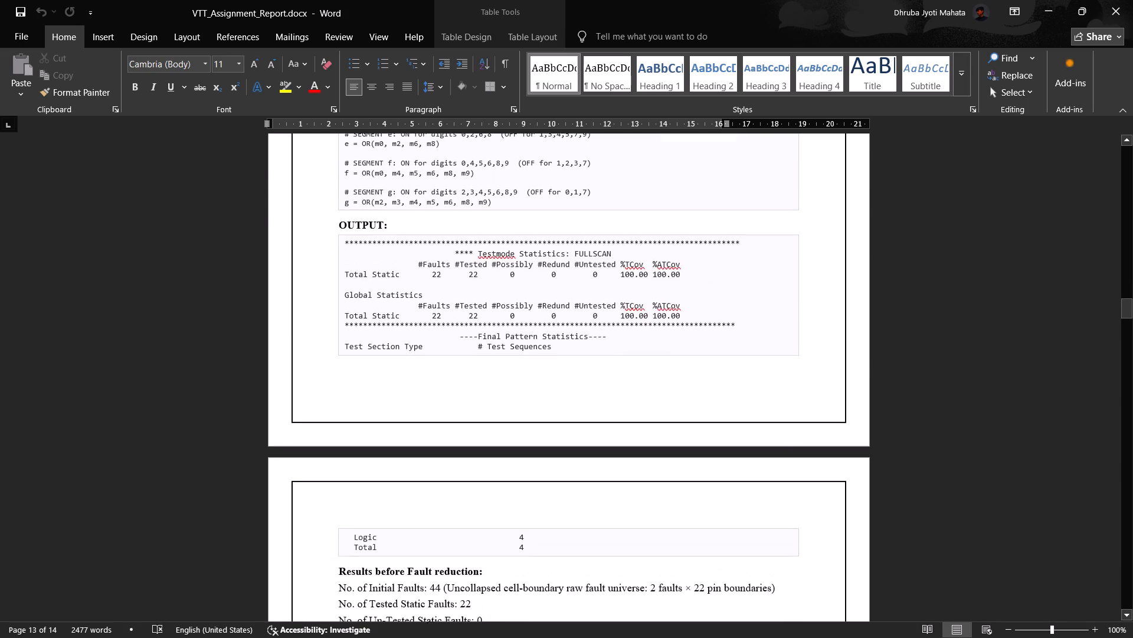
{"action": "scroll", "coordinate": [544, 419], "scroll_direction": "up", "scroll_amount": 4}
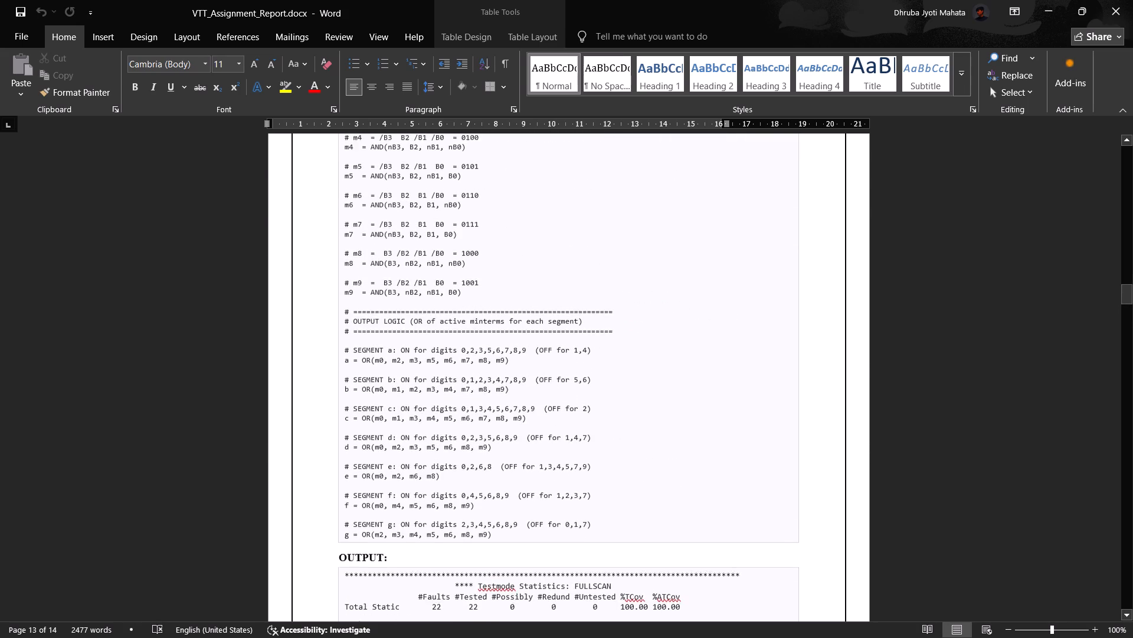
{"action": "scroll", "coordinate": [544, 419], "scroll_direction": "up", "scroll_amount": 7}
{"action": "scroll", "coordinate": [544, 419], "scroll_direction": "down", "scroll_amount": 3}
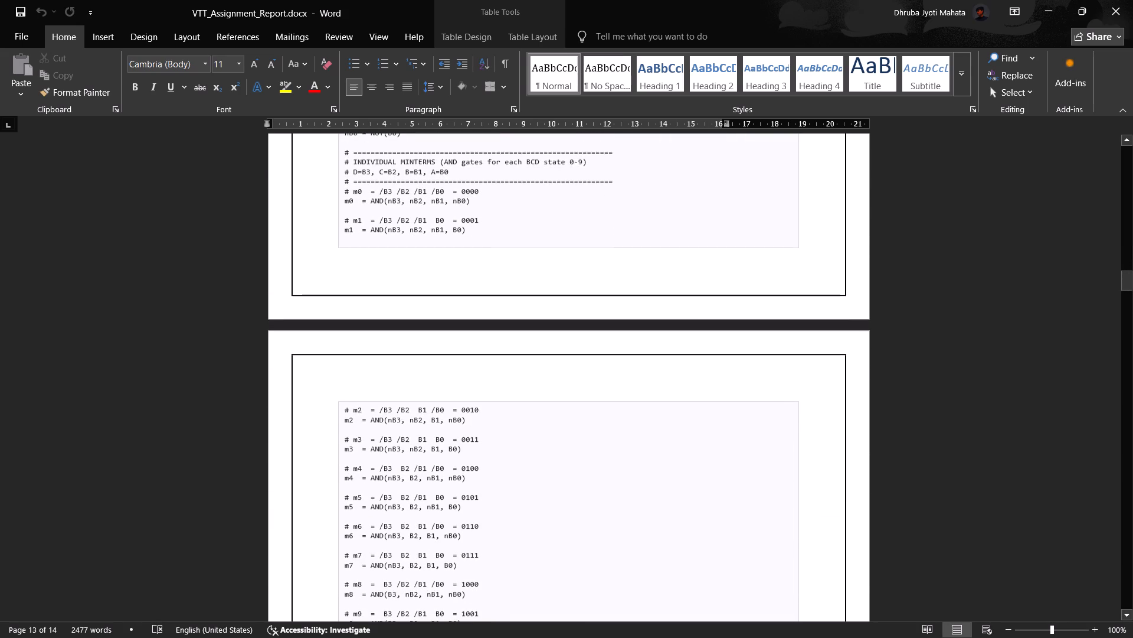
{"action": "left_click", "coordinate": [410, 372]}
{"action": "left_click", "coordinate": [408, 372]}
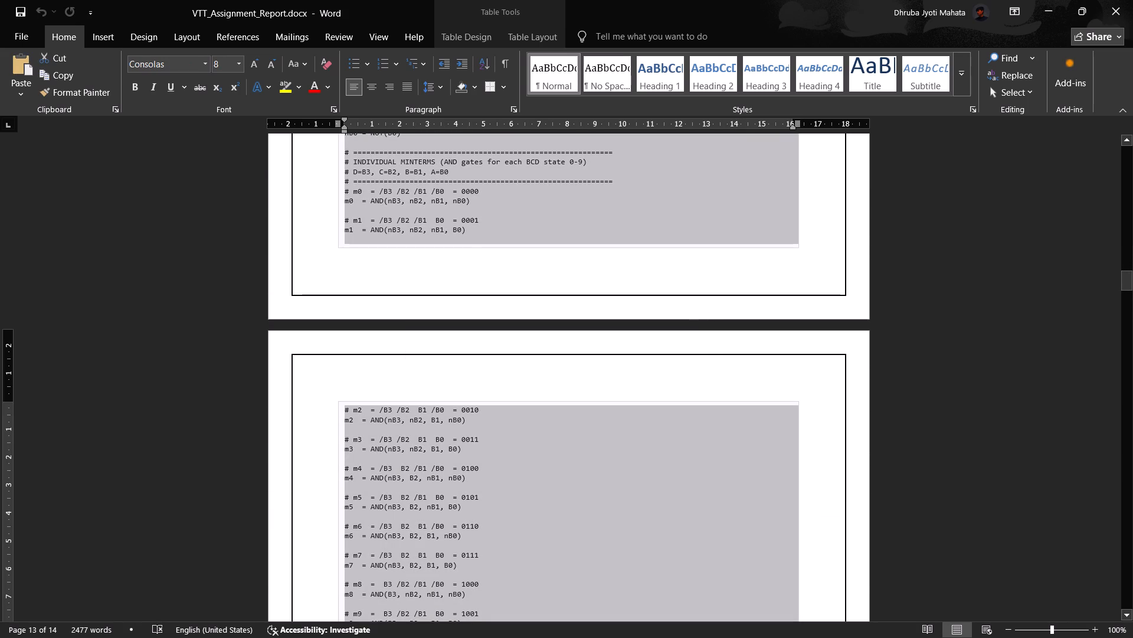
{"action": "scroll", "coordinate": [679, 398], "scroll_direction": "up", "scroll_amount": 4}
{"action": "scroll", "coordinate": [805, 406], "scroll_direction": "up", "scroll_amount": 5}
{"action": "left_click", "coordinate": [805, 406]}
{"action": "scroll", "coordinate": [807, 336], "scroll_direction": "up", "scroll_amount": 6}
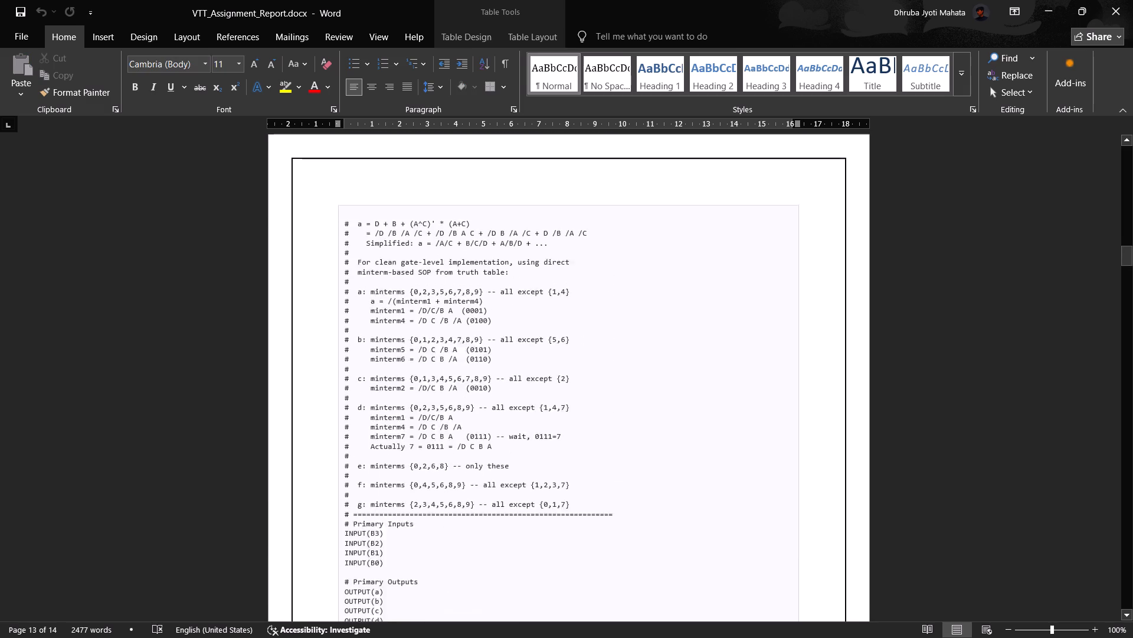
{"action": "scroll", "coordinate": [808, 345], "scroll_direction": "up", "scroll_amount": 20}
{"action": "scroll", "coordinate": [808, 345], "scroll_direction": "up", "scroll_amount": 8}
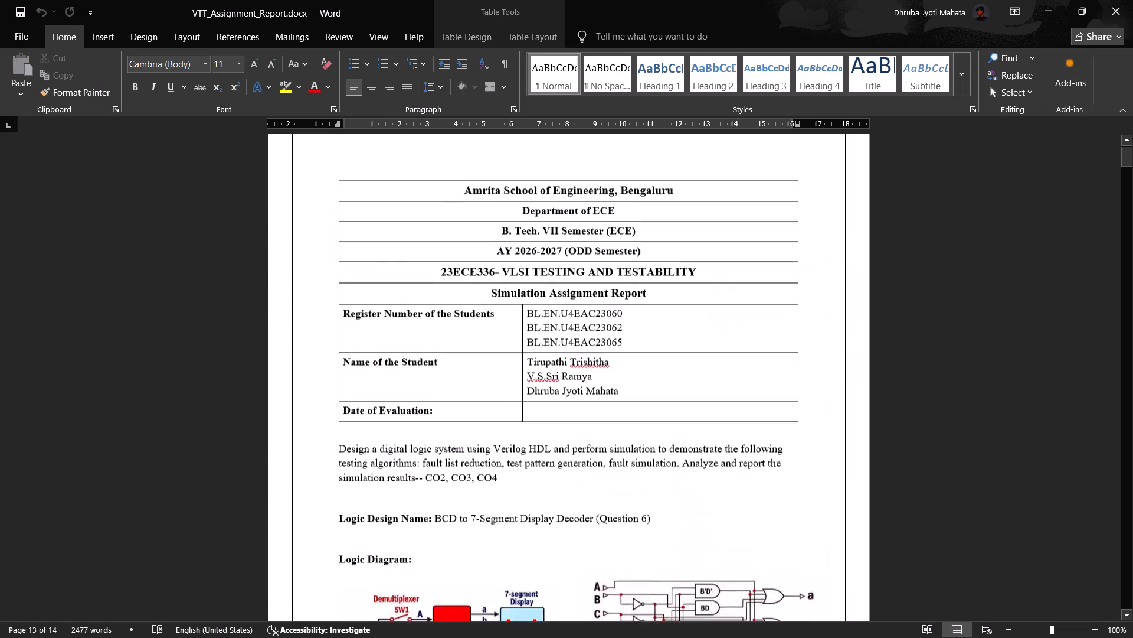
Remove the blank line just above endmodule in the bcd_7seg.v Verilog code listing.
{"action": "scroll", "coordinate": [803, 377], "scroll_direction": "down", "scroll_amount": 5}
{"action": "scroll", "coordinate": [727, 379], "scroll_direction": "down", "scroll_amount": 5}
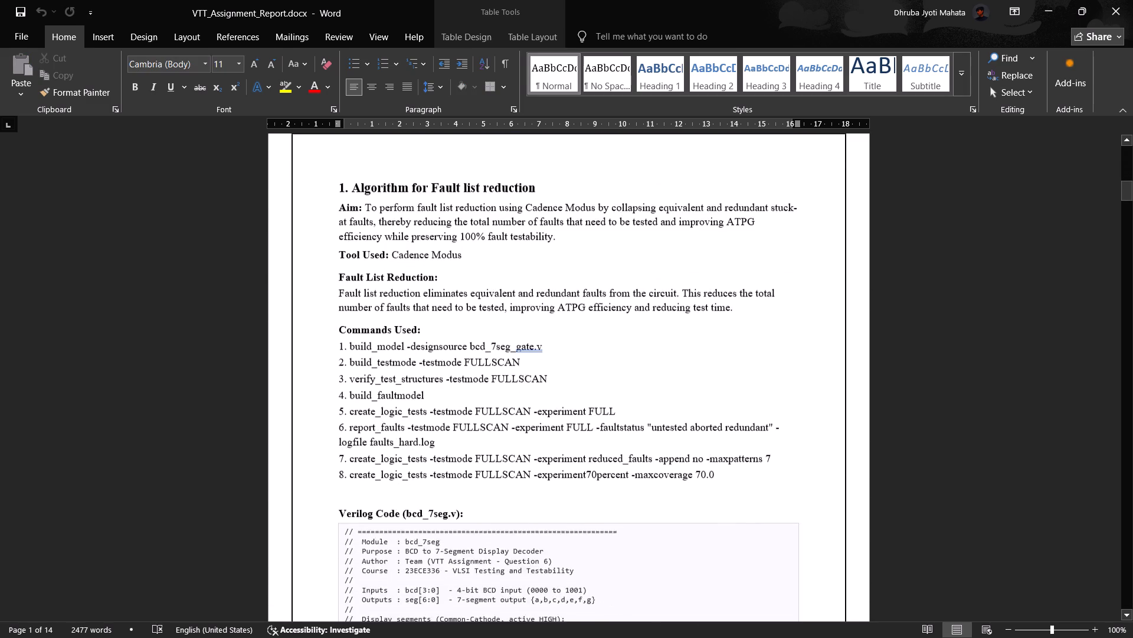
{"action": "scroll", "coordinate": [723, 384], "scroll_direction": "up", "scroll_amount": 3}
{"action": "scroll", "coordinate": [562, 413], "scroll_direction": "down", "scroll_amount": 6}
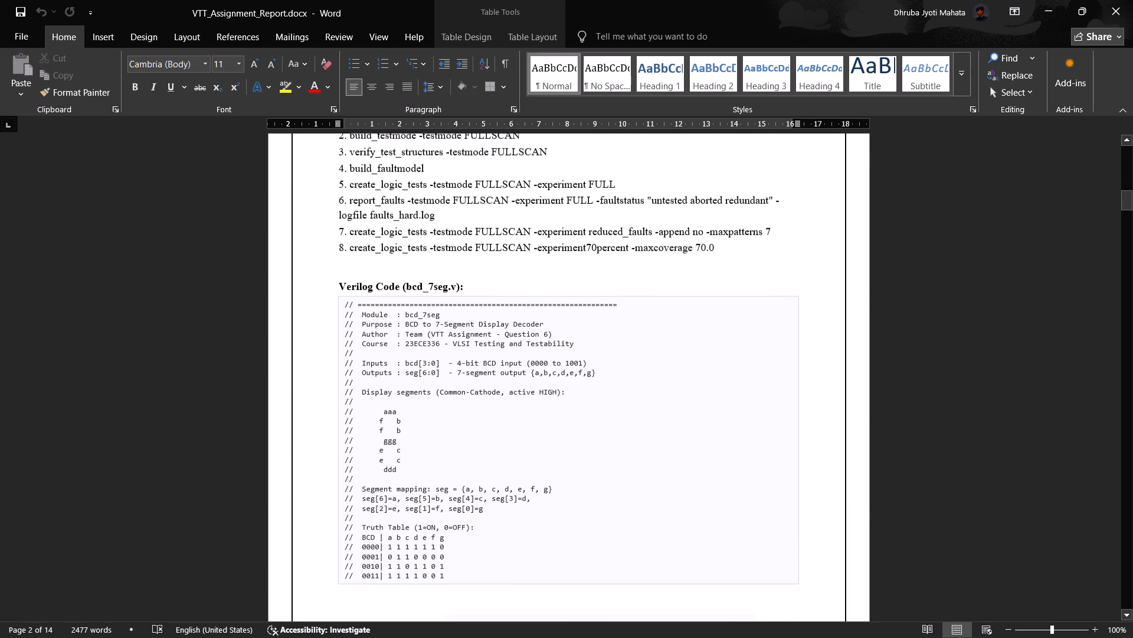
{"action": "scroll", "coordinate": [515, 324], "scroll_direction": "down", "scroll_amount": 6}
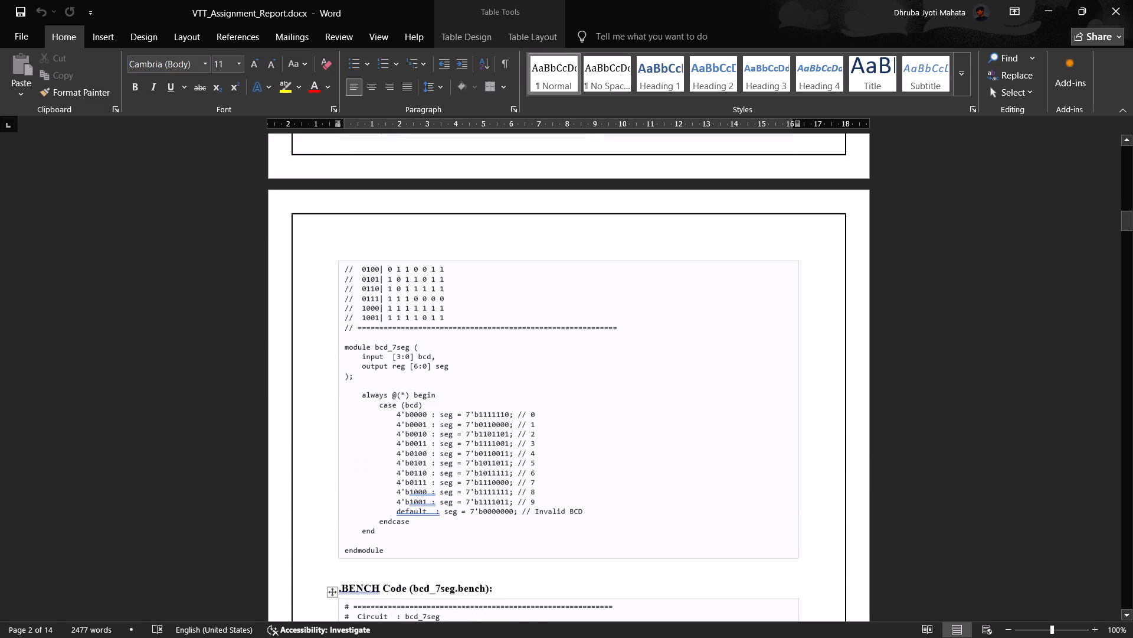
{"action": "scroll", "coordinate": [492, 348], "scroll_direction": "down", "scroll_amount": 1}
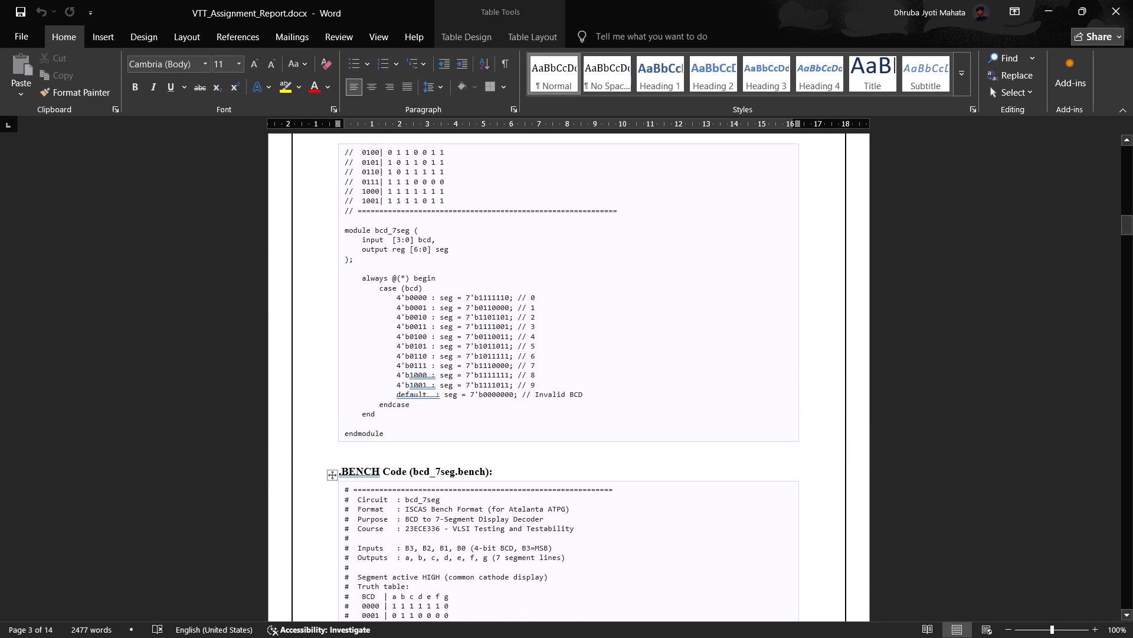
{"action": "left_click", "coordinate": [371, 427]}
{"action": "key", "text": "BackSpace"}
Try to close the gap between the output statistics listing and the "Results before Fault reduction" heading.
{"action": "scroll", "coordinate": [493, 453], "scroll_direction": "down", "scroll_amount": 6}
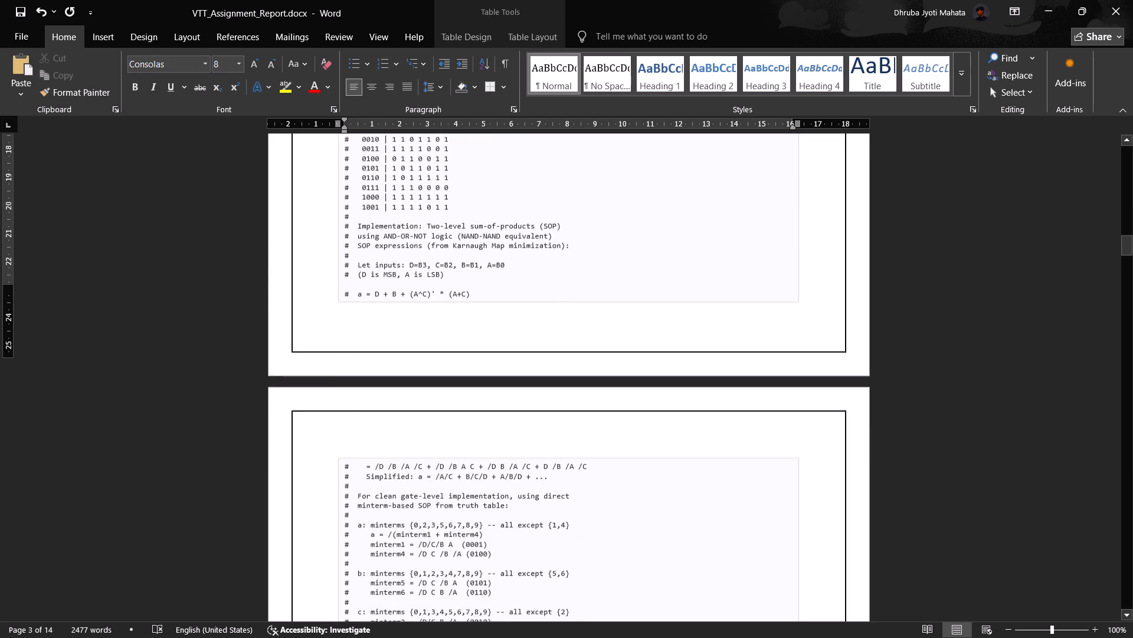
{"action": "scroll", "coordinate": [493, 440], "scroll_direction": "down", "scroll_amount": 20}
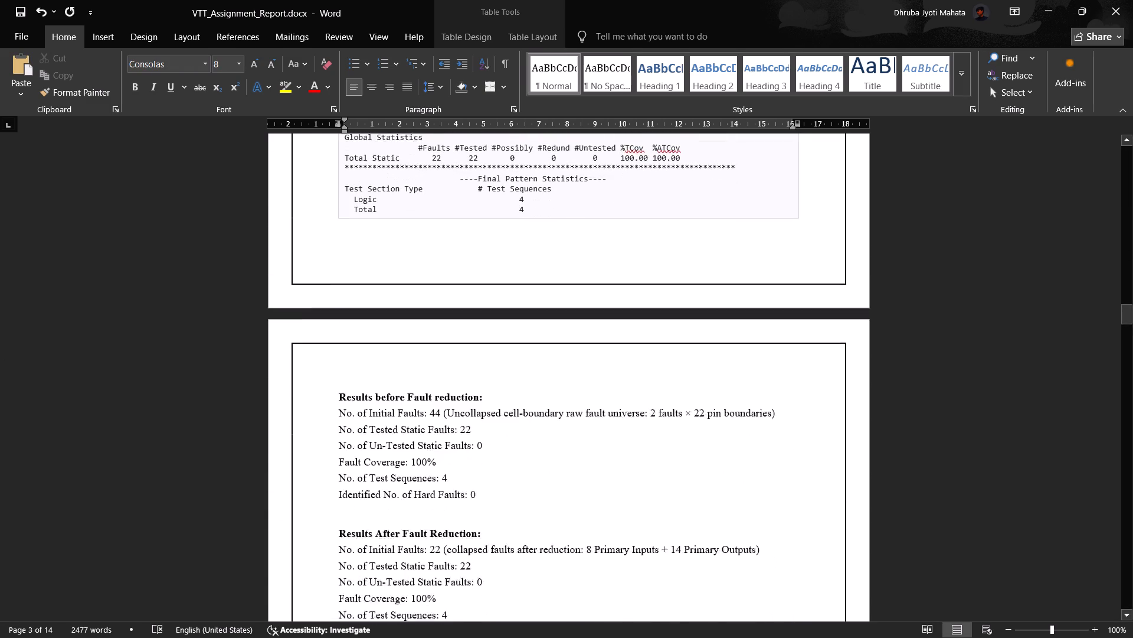
{"action": "scroll", "coordinate": [490, 425], "scroll_direction": "down", "scroll_amount": 4}
{"action": "scroll", "coordinate": [490, 425], "scroll_direction": "up", "scroll_amount": 2}
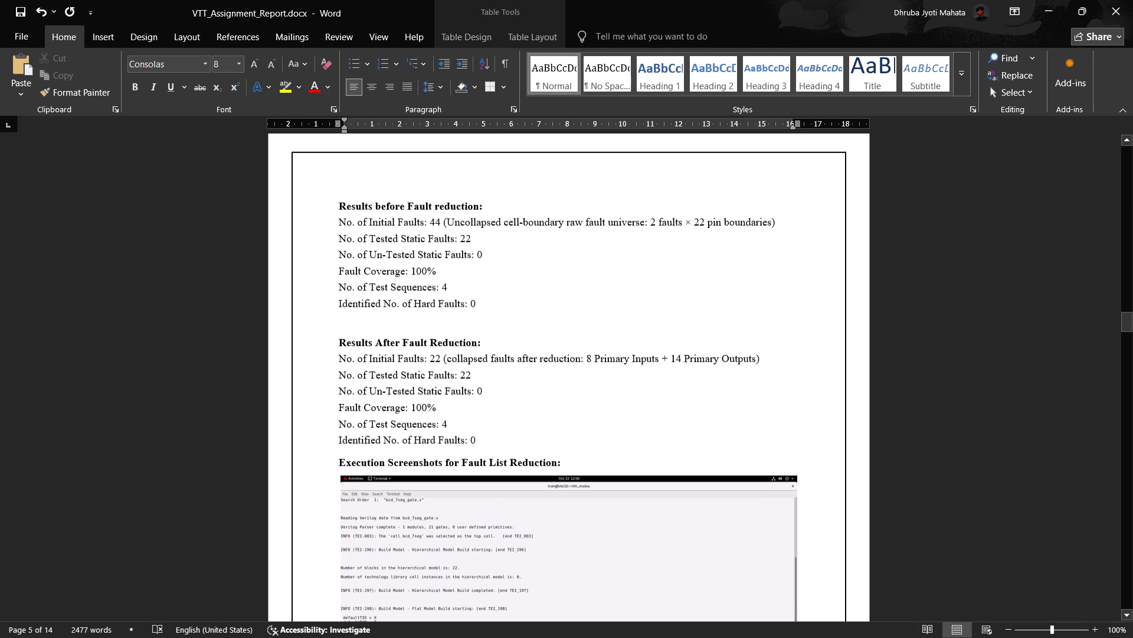
{"action": "left_click", "coordinate": [393, 168]}
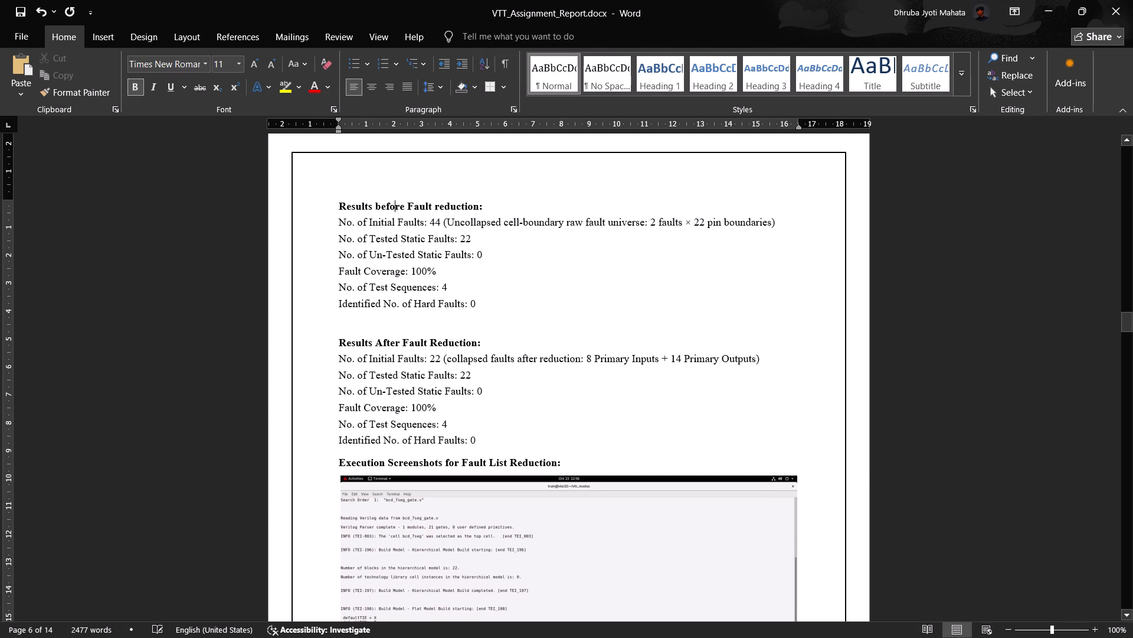
{"action": "left_click", "coordinate": [340, 203]}
{"action": "key", "text": "BackSpace"}
Enlarge the Figure 2 build_model screenshot very slightly so that it spans the full text width.
{"action": "scroll", "coordinate": [483, 328], "scroll_direction": "down", "scroll_amount": 3}
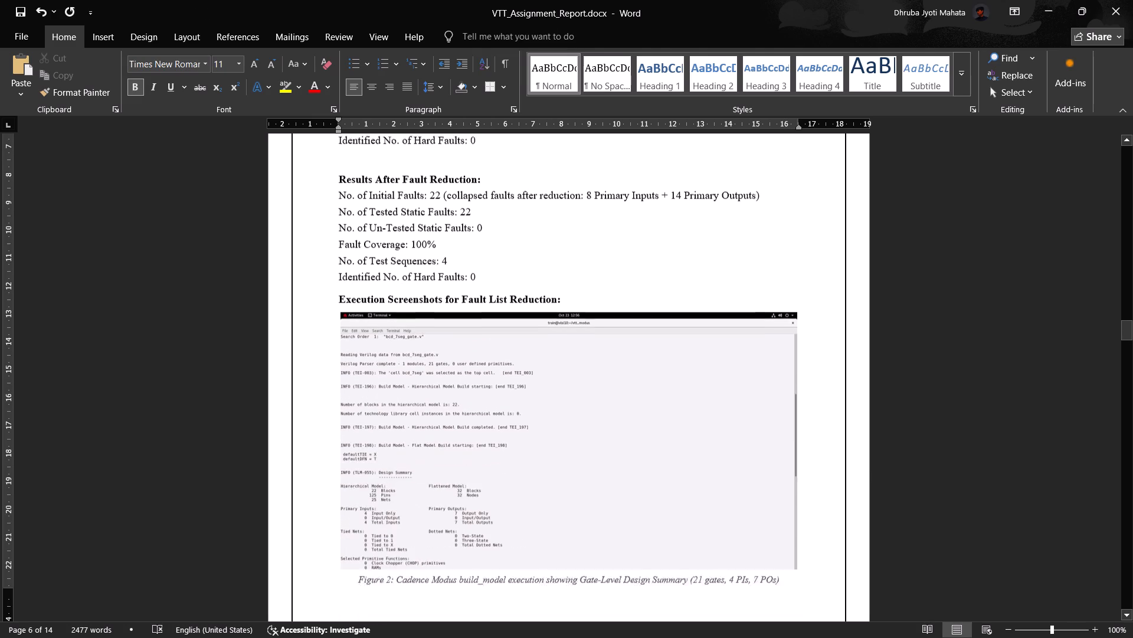
{"action": "scroll", "coordinate": [482, 331], "scroll_direction": "down", "scroll_amount": 5}
{"action": "scroll", "coordinate": [482, 331], "scroll_direction": "up", "scroll_amount": 4}
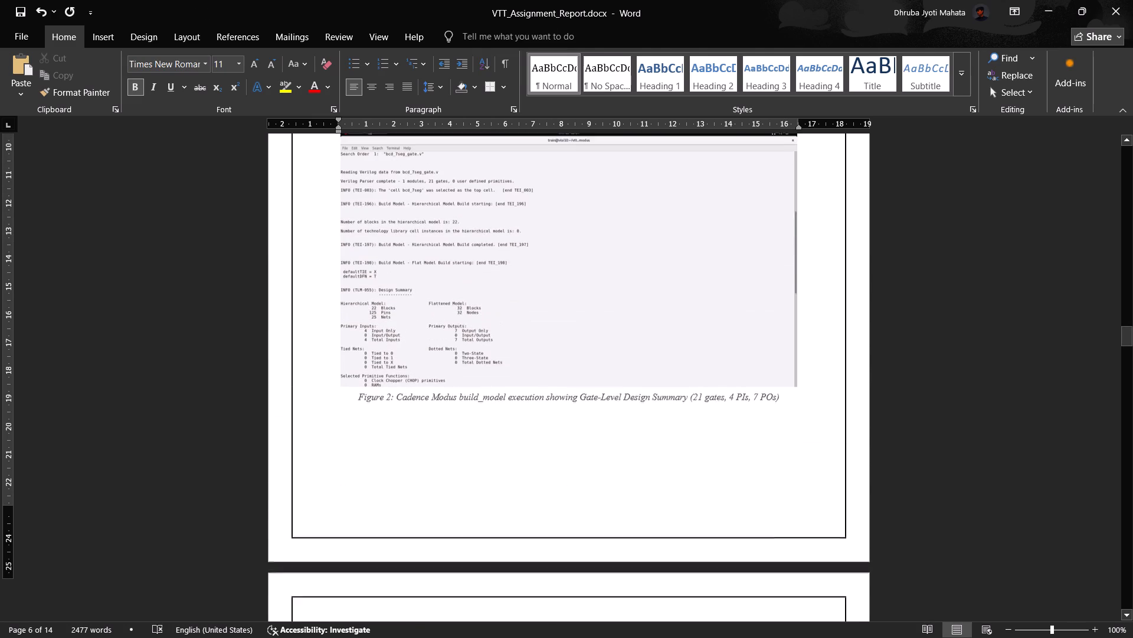
{"action": "left_click", "coordinate": [594, 313]}
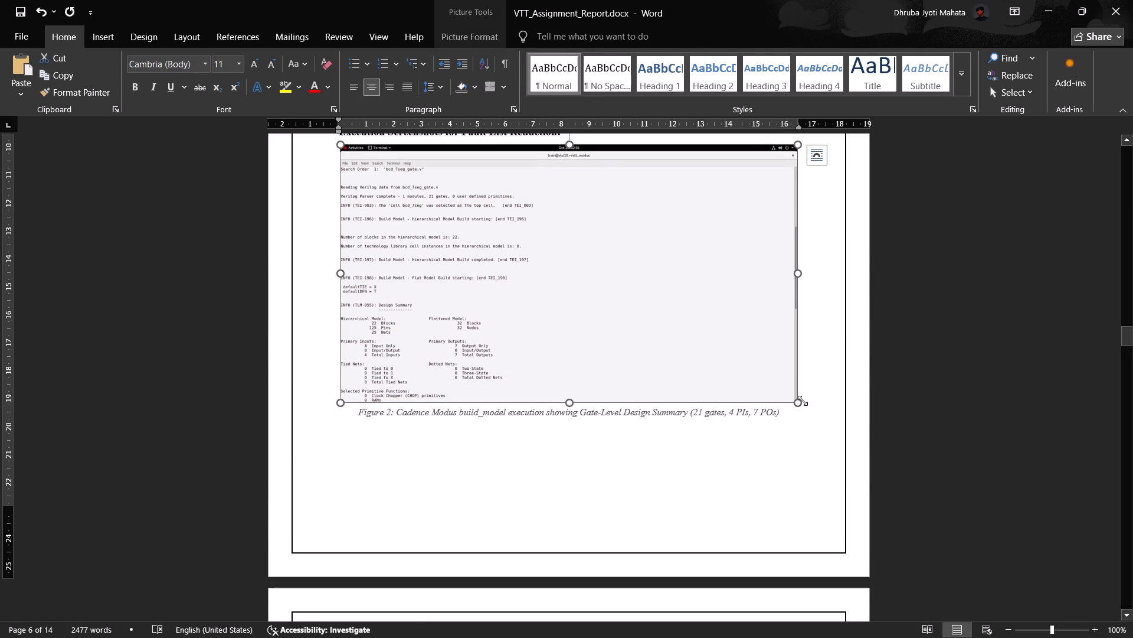
{"action": "left_click_drag", "start_coordinate": [799, 401], "coordinate": [788, 411]}
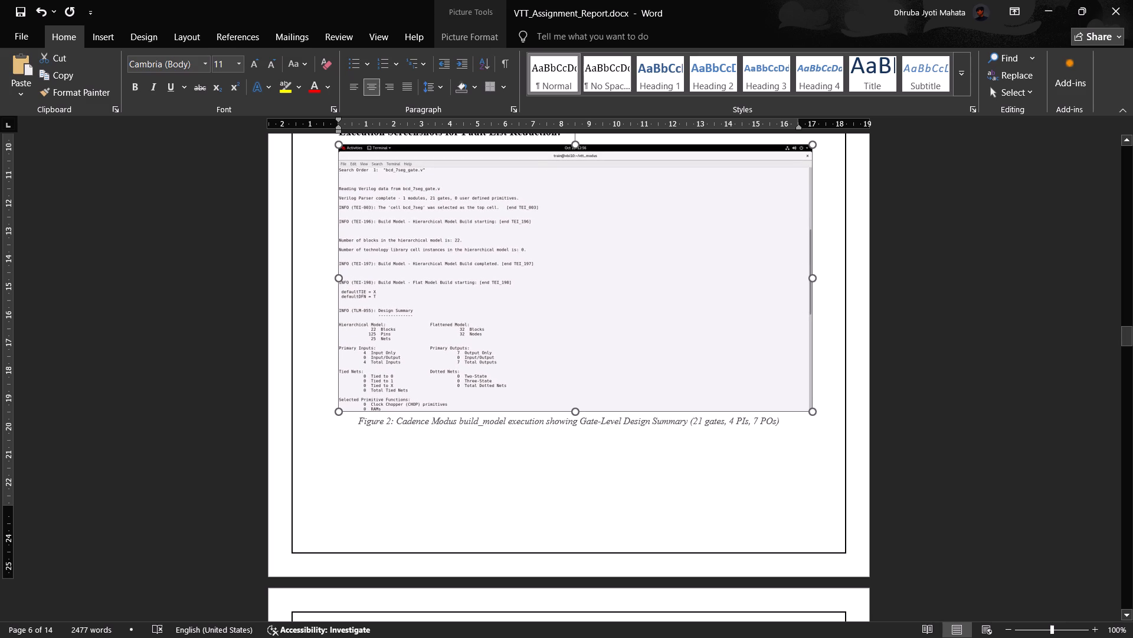
{"action": "left_click_drag", "start_coordinate": [788, 411], "coordinate": [780, 403]}
{"action": "left_click", "coordinate": [778, 450]}
Insert a blank line after the Figure 3 caption to separate it from the Figure 4 screenshot.
{"action": "scroll", "coordinate": [778, 452], "scroll_direction": "down", "scroll_amount": 1}
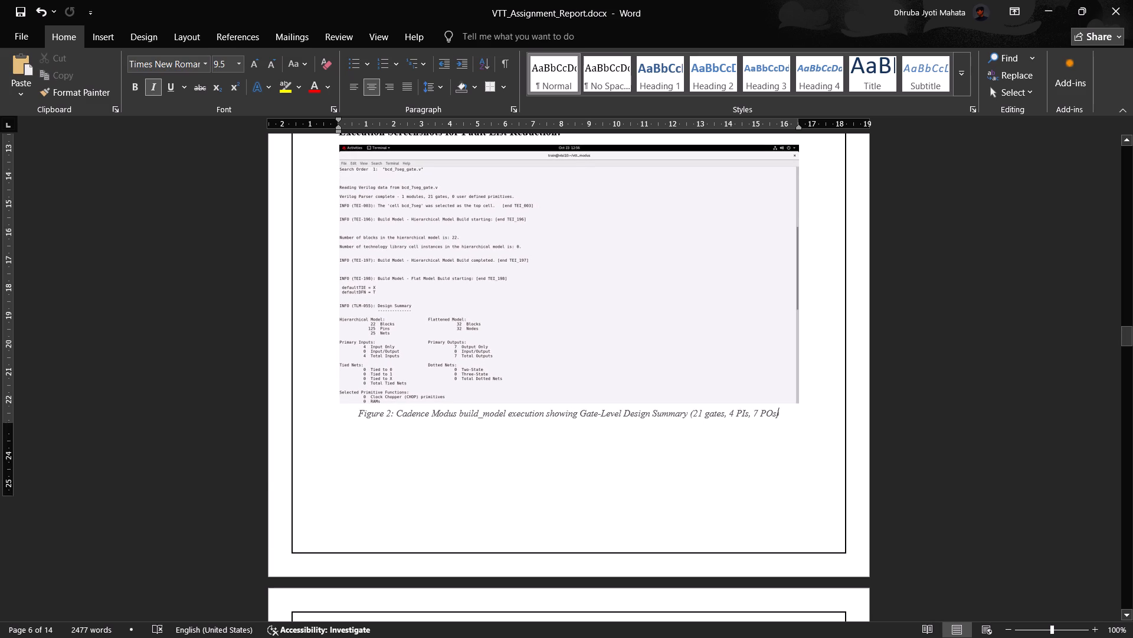
{"action": "scroll", "coordinate": [778, 452], "scroll_direction": "down", "scroll_amount": 13}
{"action": "scroll", "coordinate": [778, 450], "scroll_direction": "up", "scroll_amount": 3}
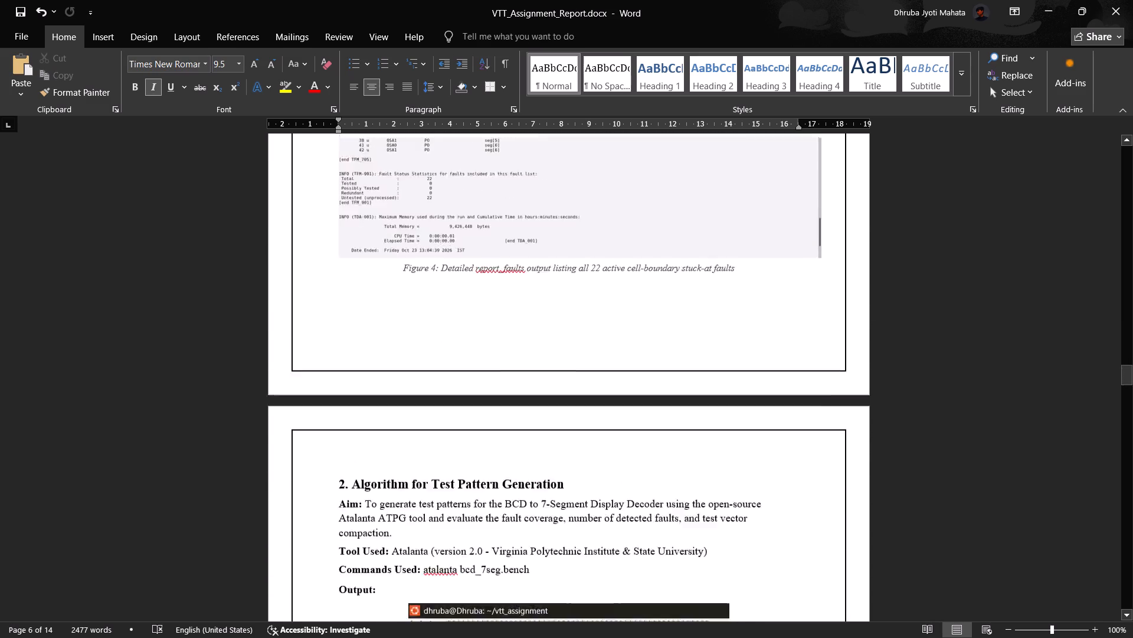
{"action": "scroll", "coordinate": [779, 450], "scroll_direction": "up", "scroll_amount": 3}
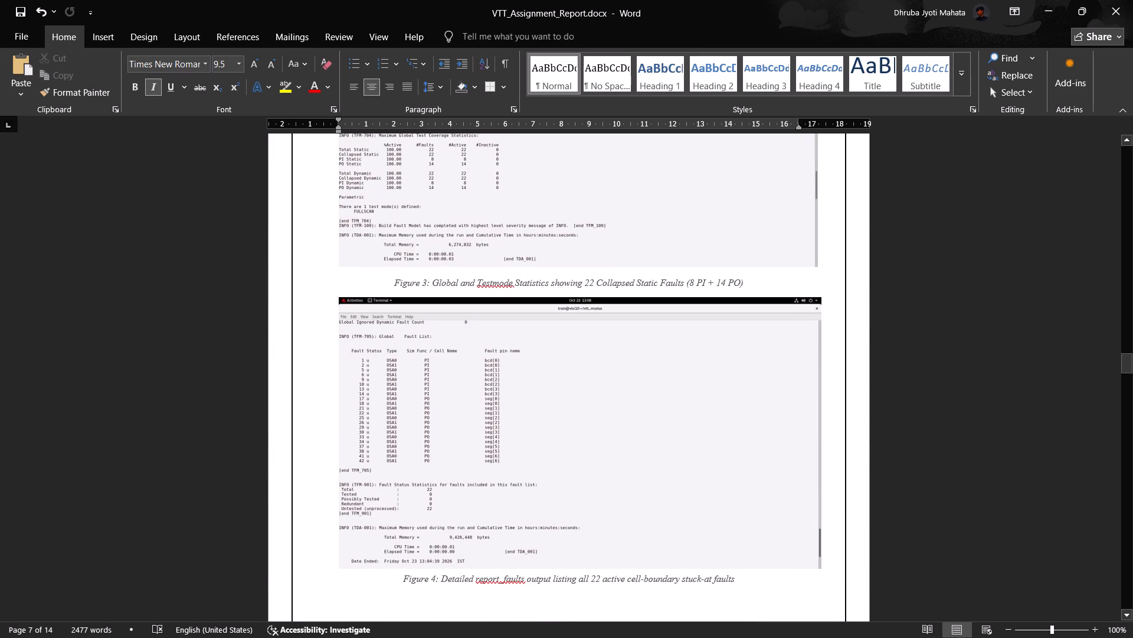
{"action": "left_click", "coordinate": [776, 283]}
{"action": "key", "text": "Return"}
Review the test pattern generation pages, from the Atalanta section through the Modus screenshots to the generated vector stream.
{"action": "scroll", "coordinate": [782, 291], "scroll_direction": "down", "scroll_amount": 4}
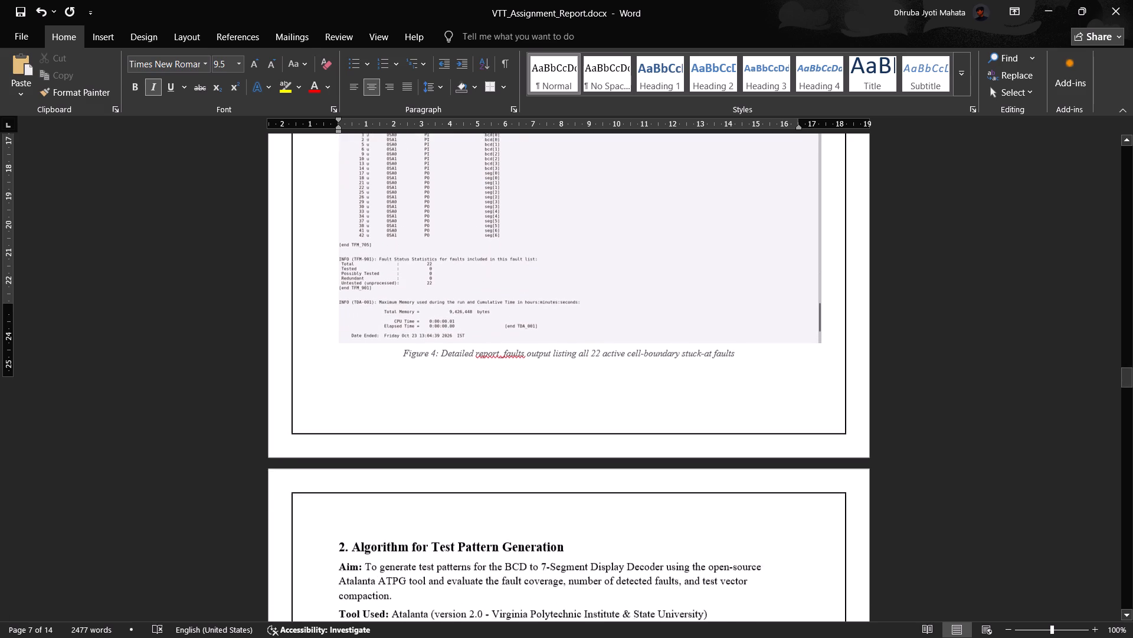
{"action": "scroll", "coordinate": [774, 284], "scroll_direction": "down", "scroll_amount": 19}
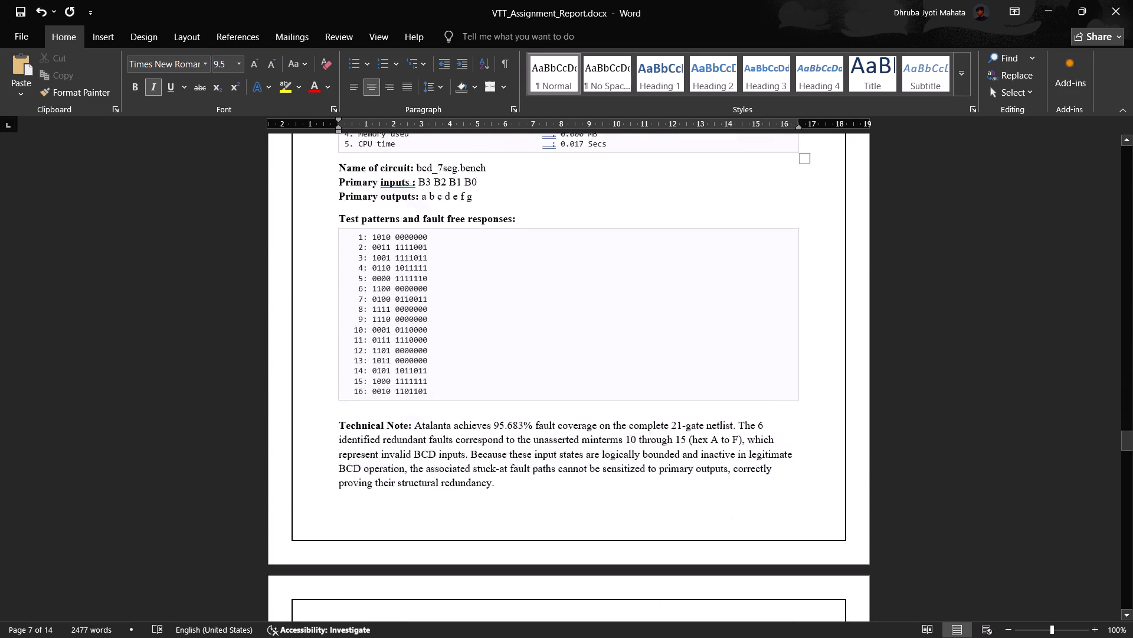
{"action": "scroll", "coordinate": [774, 285], "scroll_direction": "down", "scroll_amount": 16}
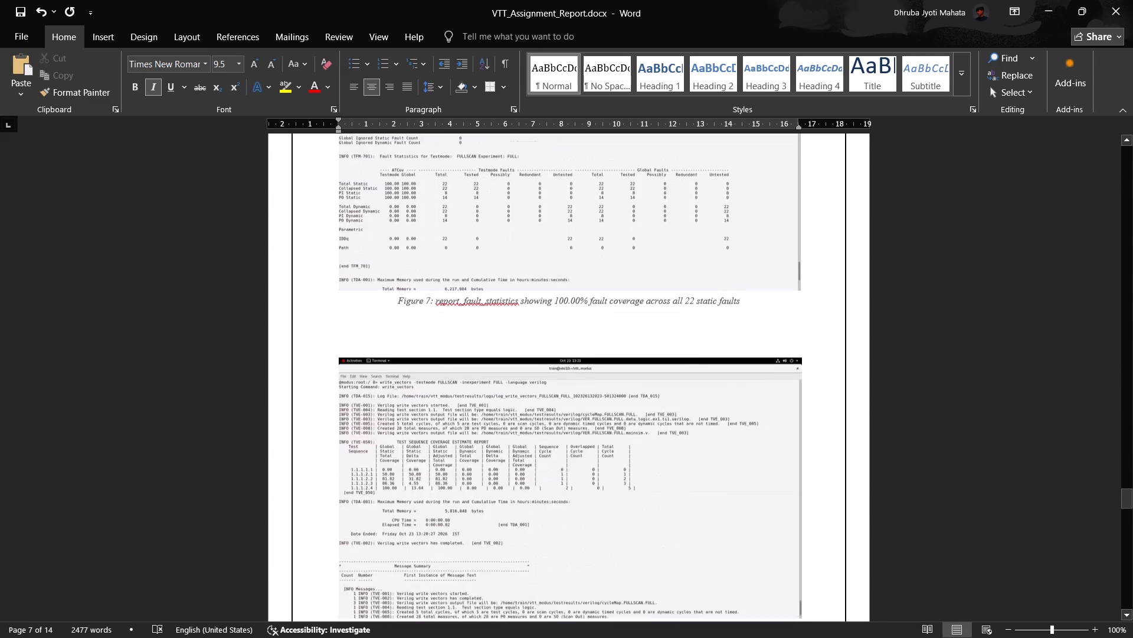
{"action": "scroll", "coordinate": [774, 285], "scroll_direction": "down", "scroll_amount": 11}
{"action": "scroll", "coordinate": [775, 285], "scroll_direction": "up", "scroll_amount": 4}
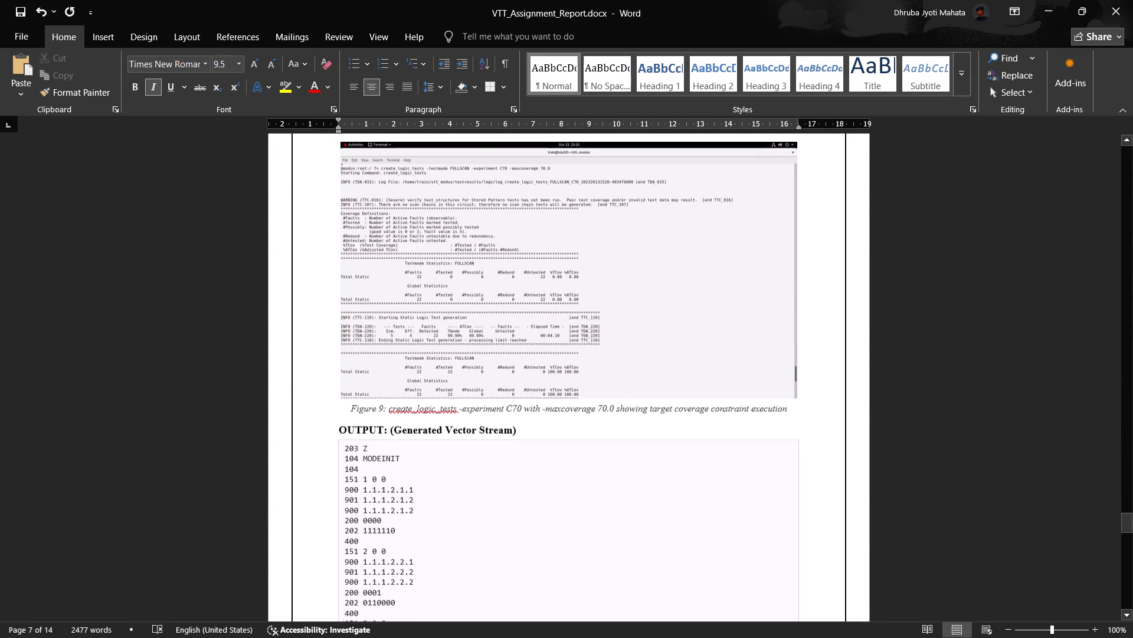
{"action": "scroll", "coordinate": [775, 285], "scroll_direction": "down", "scroll_amount": 11}
Examine the HS, GP and MP maxpatterns experiments, the ATPG strategy comparison table and the closing Observation for layout.
{"action": "scroll", "coordinate": [775, 285], "scroll_direction": "up", "scroll_amount": 3}
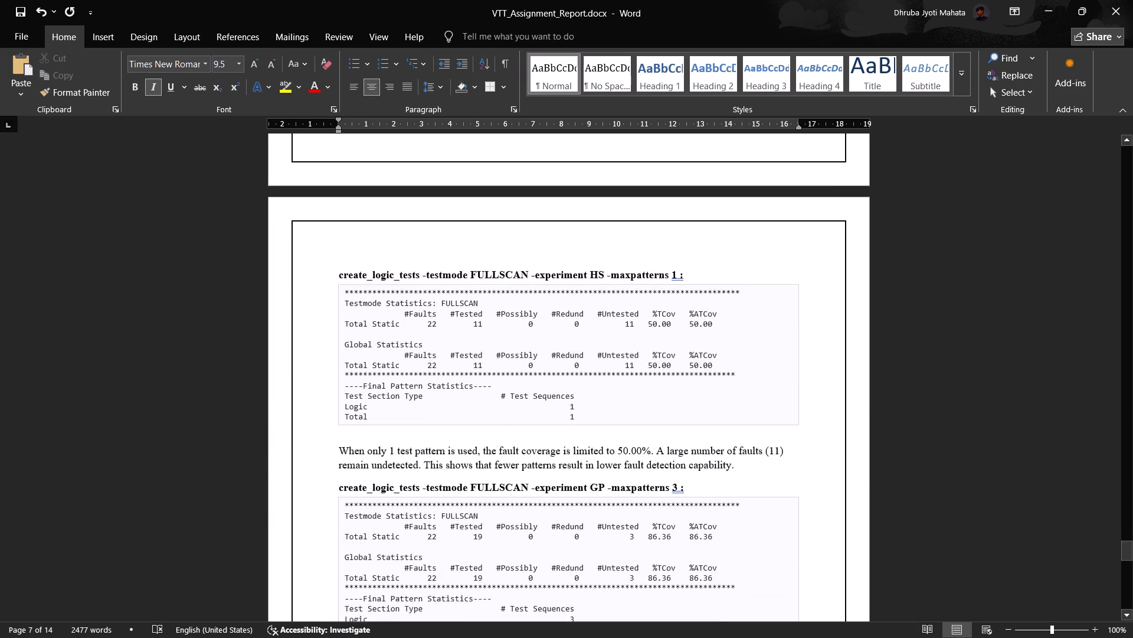
{"action": "scroll", "coordinate": [775, 285], "scroll_direction": "down", "scroll_amount": 5}
{"action": "scroll", "coordinate": [775, 285], "scroll_direction": "up", "scroll_amount": 5}
{"action": "left_click", "coordinate": [437, 259]}
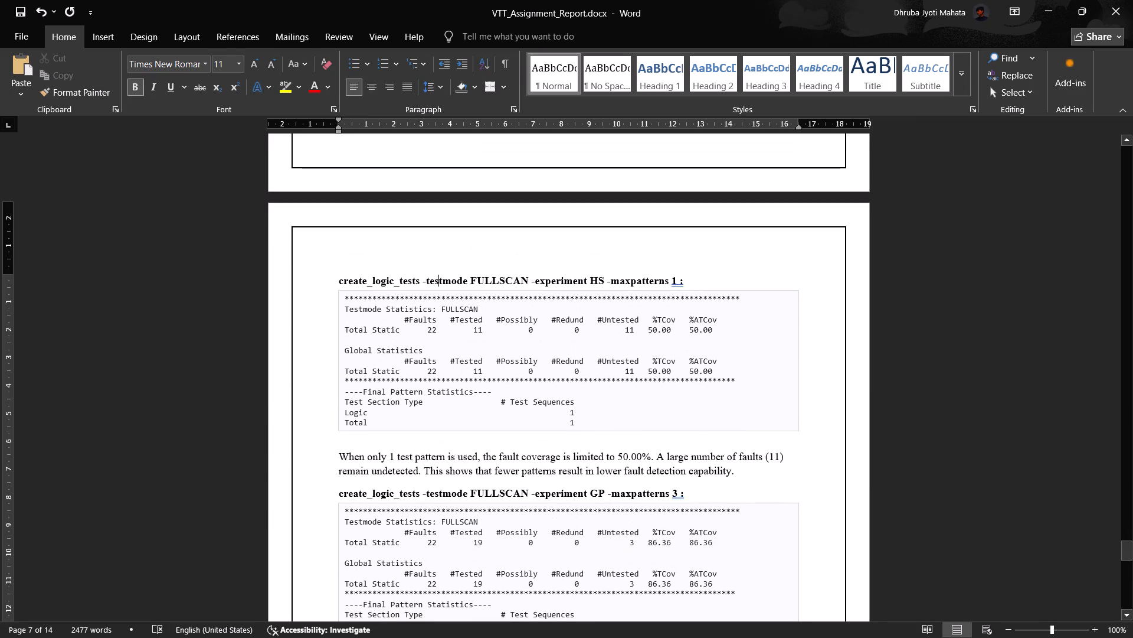
{"action": "scroll", "coordinate": [654, 304], "scroll_direction": "down", "scroll_amount": 8}
{"action": "scroll", "coordinate": [655, 306], "scroll_direction": "up", "scroll_amount": 3}
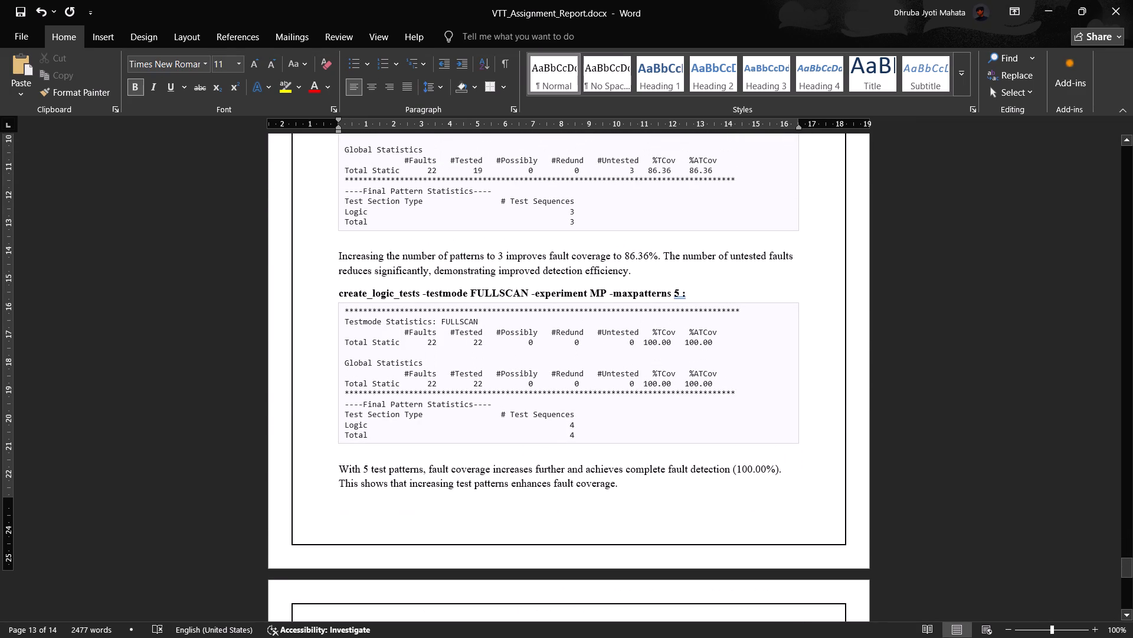
{"action": "scroll", "coordinate": [657, 307], "scroll_direction": "down", "scroll_amount": 3}
{"action": "scroll", "coordinate": [659, 301], "scroll_direction": "up", "scroll_amount": 1}
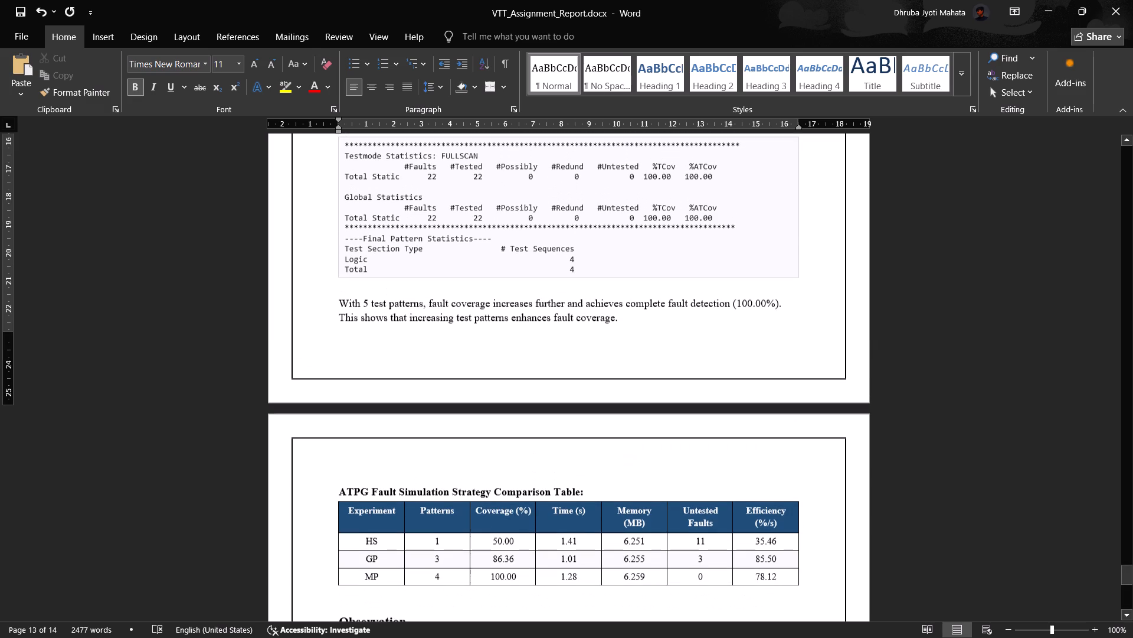
{"action": "left_click", "coordinate": [763, 345]}
{"action": "scroll", "coordinate": [761, 350], "scroll_direction": "down", "scroll_amount": 1}
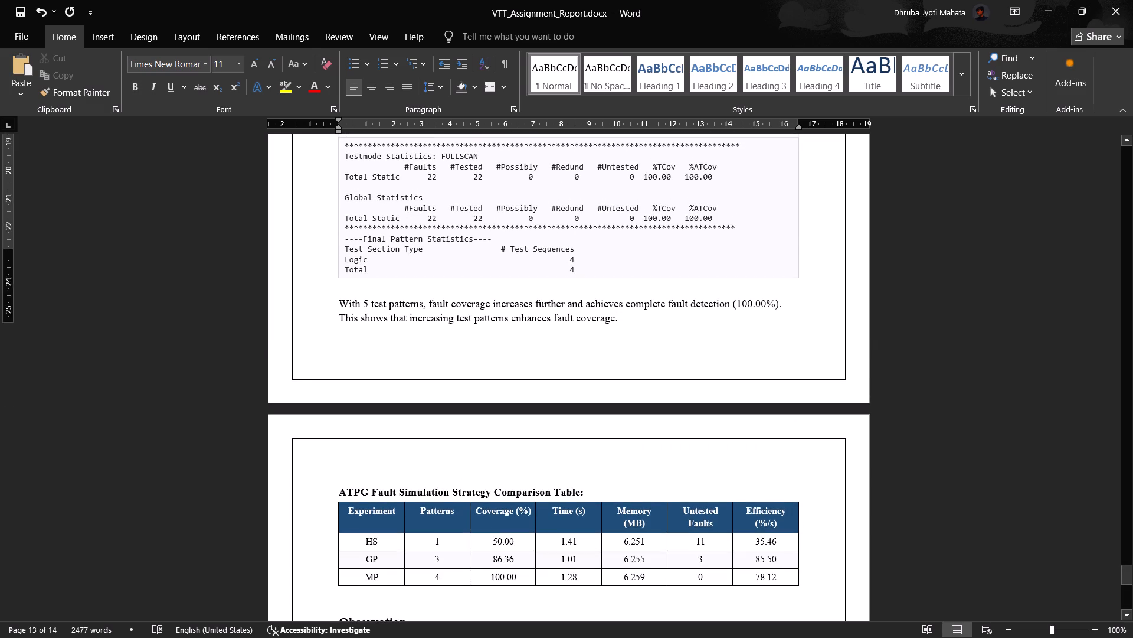
{"action": "scroll", "coordinate": [761, 351], "scroll_direction": "down", "scroll_amount": 1}
{"action": "left_click", "coordinate": [463, 295]}
{"action": "left_click", "coordinate": [466, 450]}
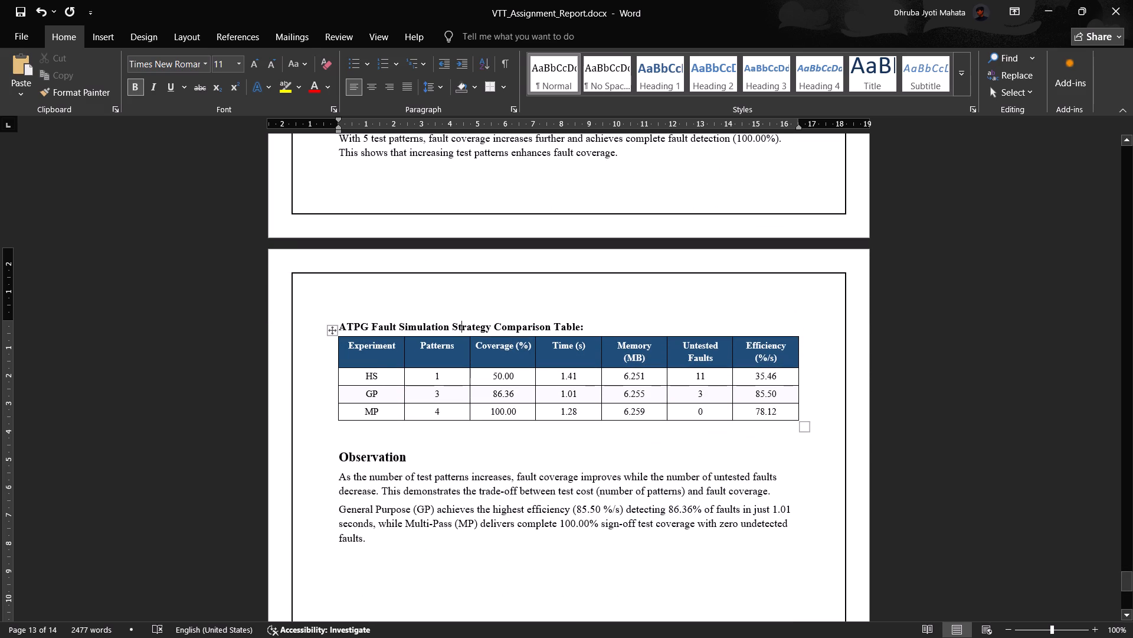
{"action": "scroll", "coordinate": [514, 525], "scroll_direction": "down", "scroll_amount": 1}
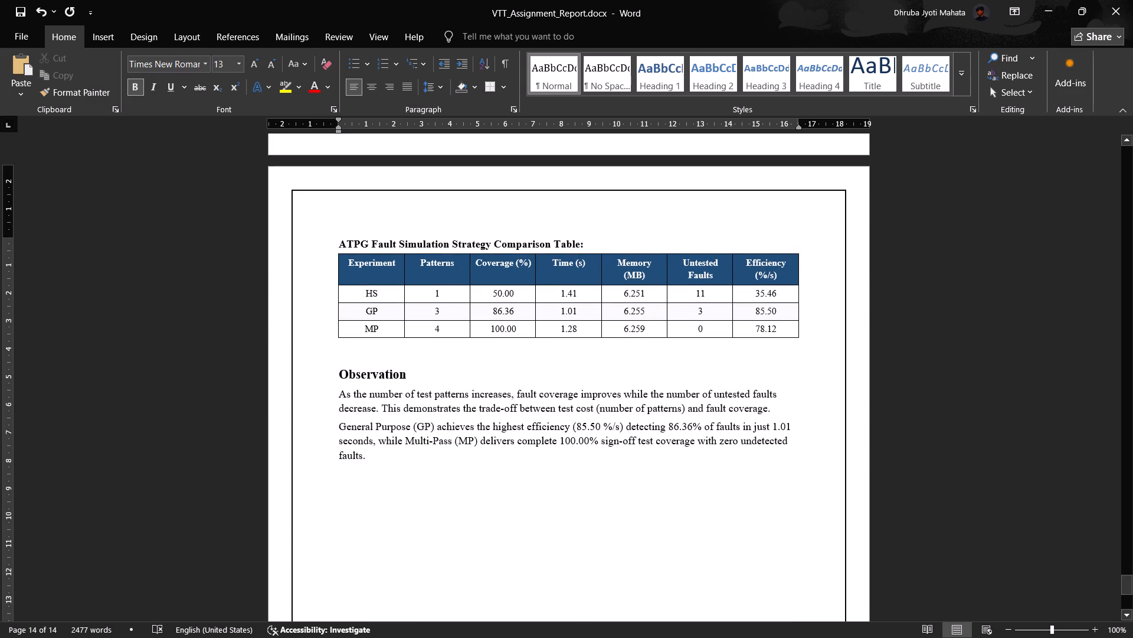
{"action": "scroll", "coordinate": [603, 533], "scroll_direction": "down", "scroll_amount": 1}
Save the edited report.
{"action": "key", "text": "ctrl+s"}
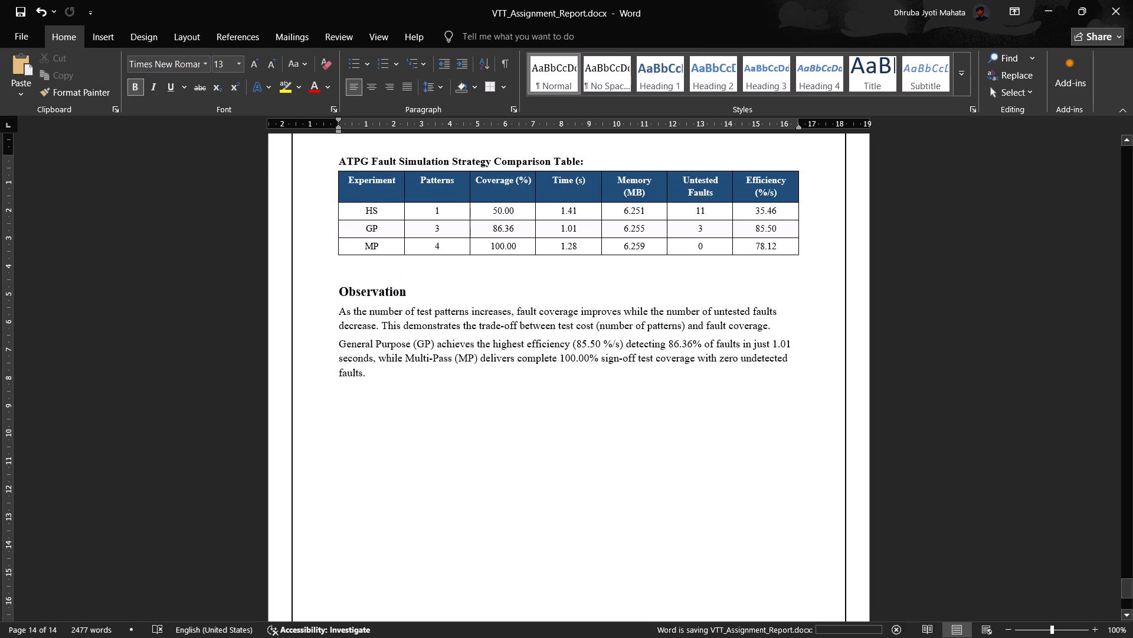
Close the saved VTT_Assignment_Report.docx document and return to the Downloads folder.
{"action": "left_click", "coordinate": [1132, 0]}
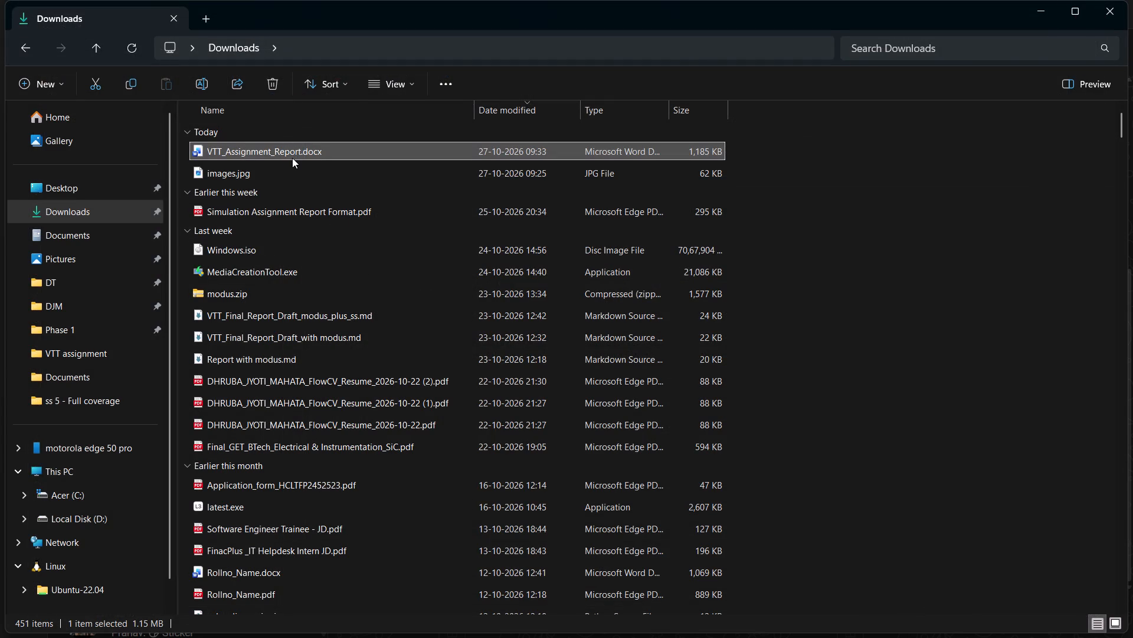
Copy the VTT_Assignment_Report.docx file from the Downloads folder to the clipboard.
{"action": "left_click", "coordinate": [133, 74]}
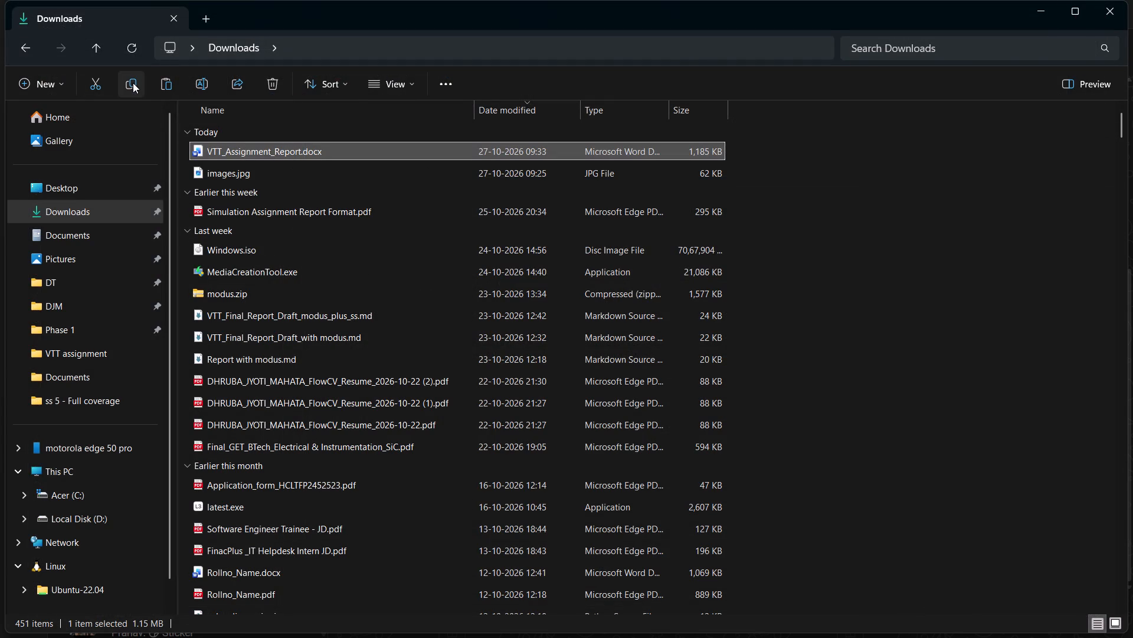
{"action": "left_click", "coordinate": [133, 83]}
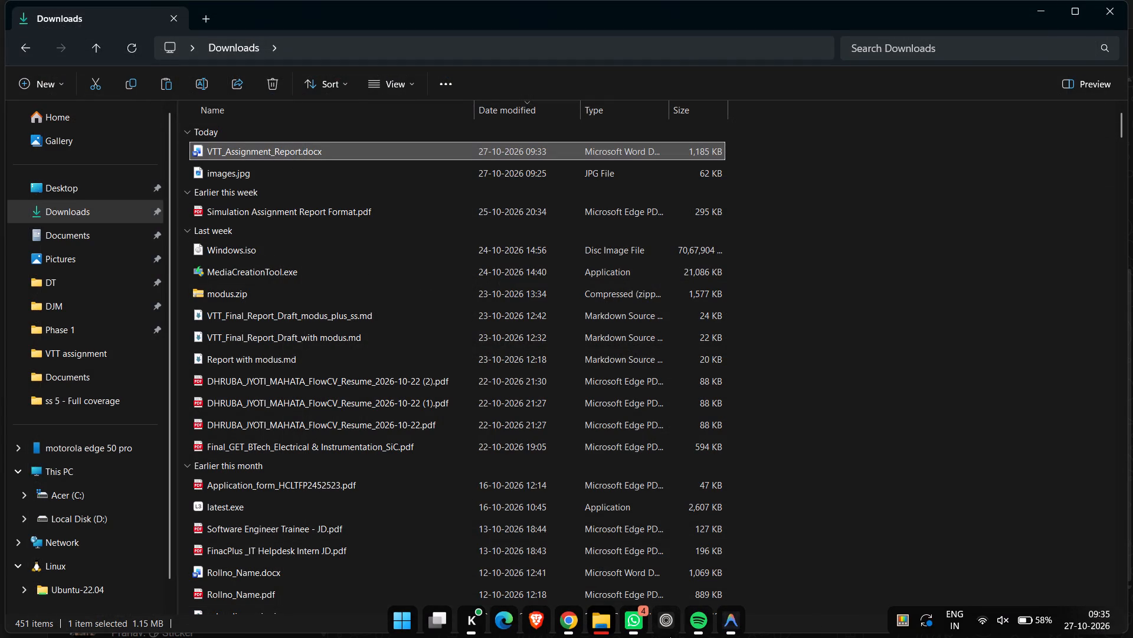
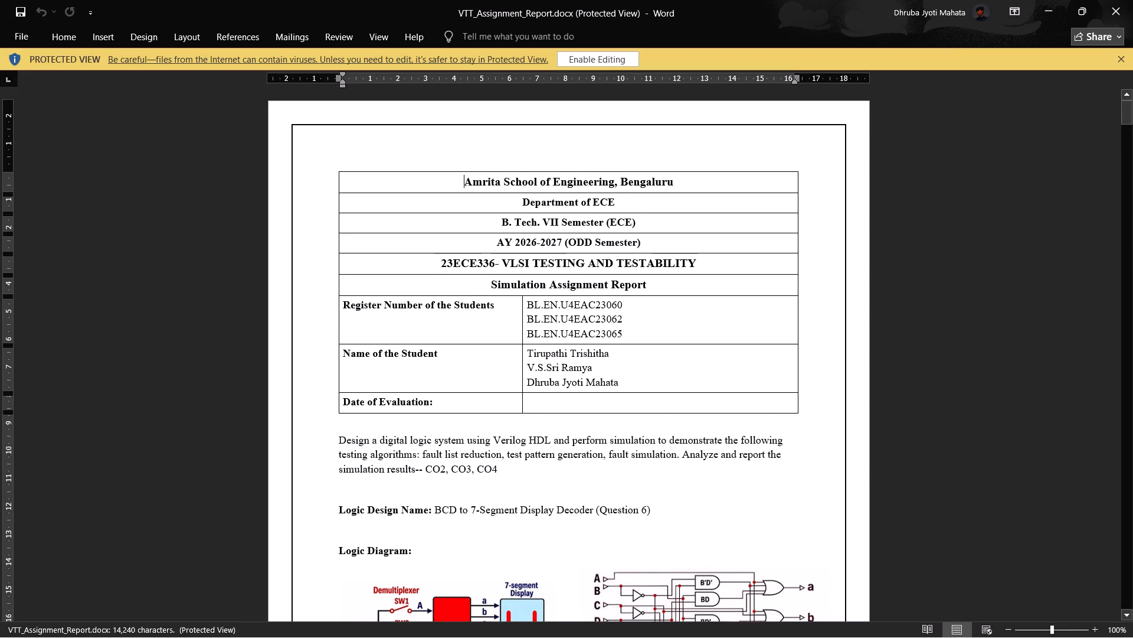
Review the VTT assignment report from the title table and logic diagrams through the fault list reduction code, results and execution screenshots.
{"action": "scroll", "coordinate": [623, 439], "scroll_direction": "down", "scroll_amount": 1}
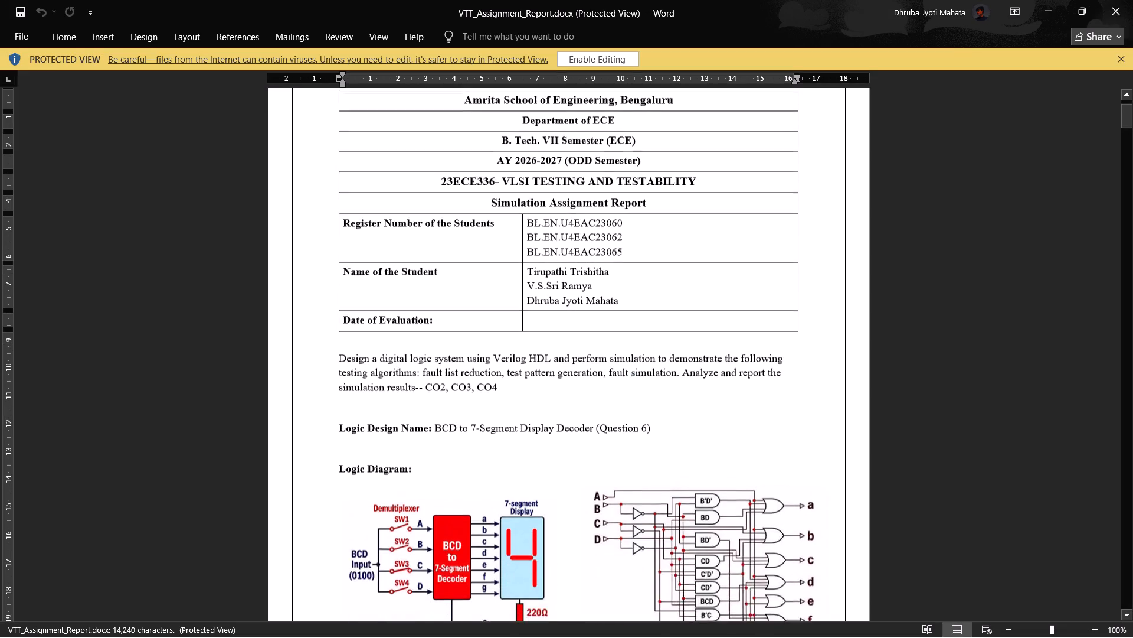
{"action": "scroll", "coordinate": [623, 439], "scroll_direction": "down", "scroll_amount": 11}
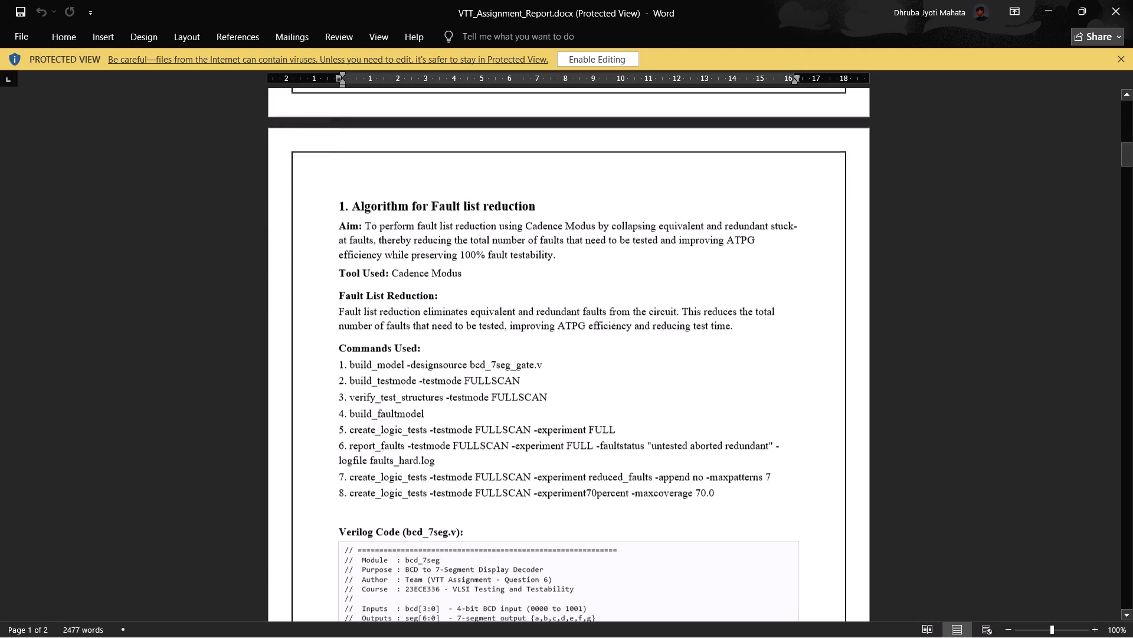
{"action": "scroll", "coordinate": [623, 443], "scroll_direction": "down", "scroll_amount": 18}
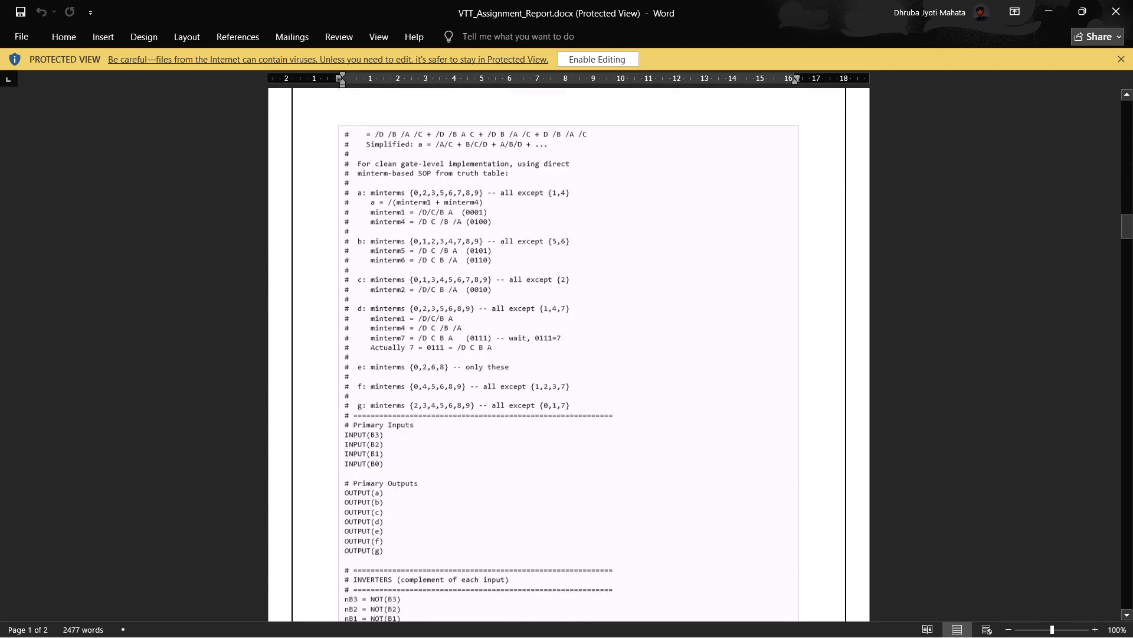
{"action": "scroll", "coordinate": [623, 443], "scroll_direction": "down", "scroll_amount": 20}
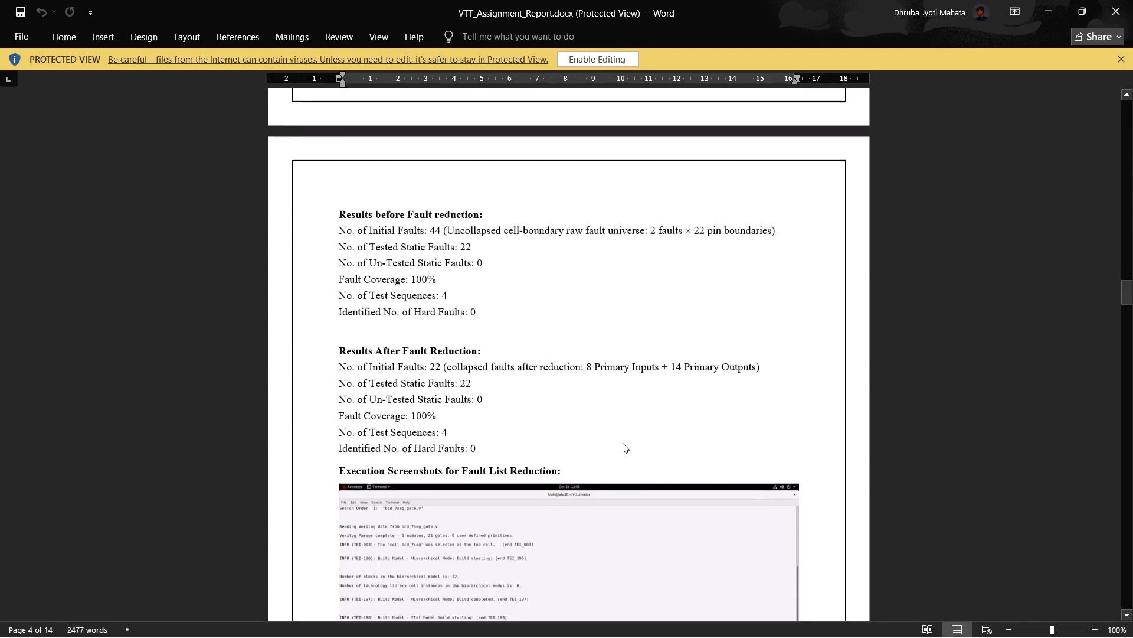
{"action": "scroll", "coordinate": [623, 443], "scroll_direction": "down", "scroll_amount": 17}
Review the test pattern generation and fault simulation sections, through the generated vector stream to the closing Observation.
{"action": "scroll", "coordinate": [623, 443], "scroll_direction": "down", "scroll_amount": 2}
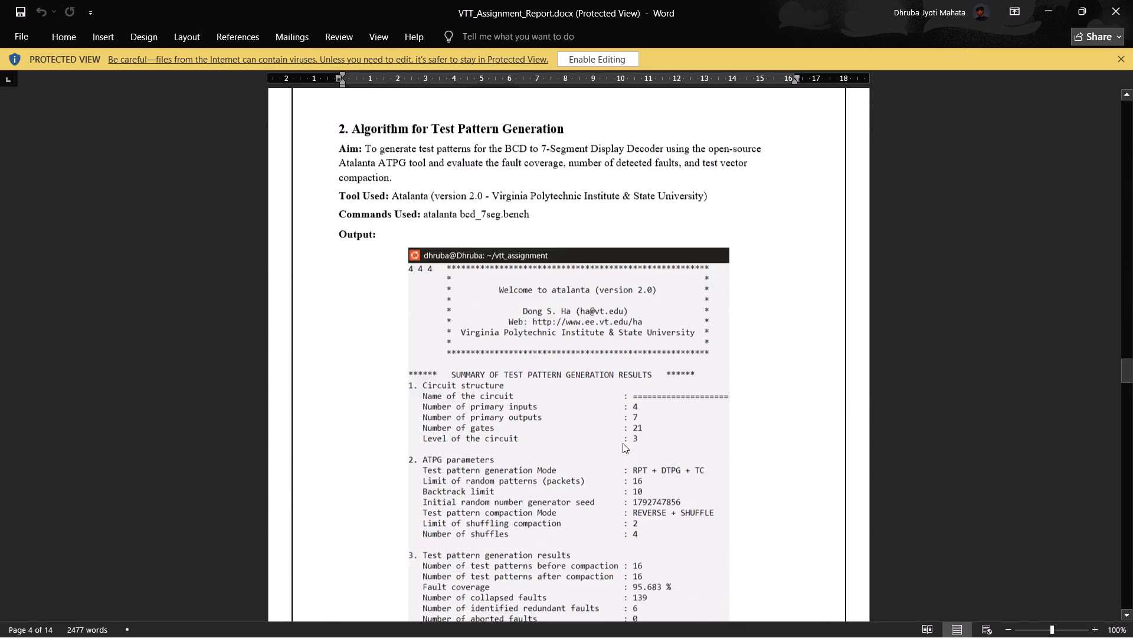
{"action": "scroll", "coordinate": [623, 443], "scroll_direction": "down", "scroll_amount": 19}
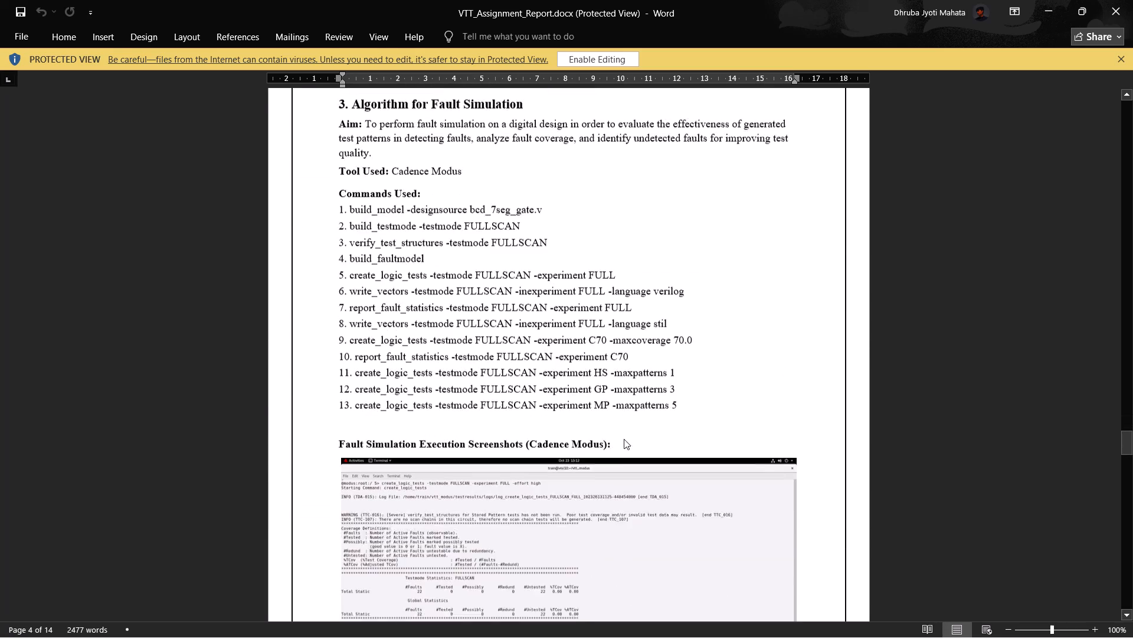
{"action": "scroll", "coordinate": [624, 439], "scroll_direction": "down", "scroll_amount": 20}
{"action": "scroll", "coordinate": [624, 439], "scroll_direction": "down", "scroll_amount": 1}
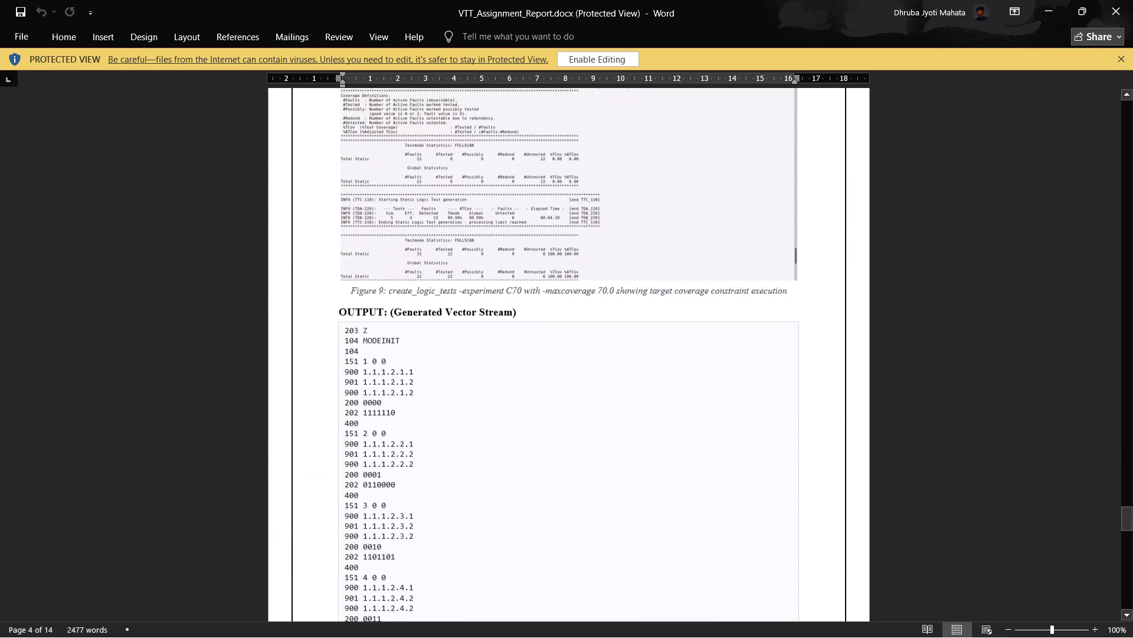
{"action": "scroll", "coordinate": [624, 439], "scroll_direction": "down", "scroll_amount": 16}
{"action": "scroll", "coordinate": [624, 439], "scroll_direction": "down", "scroll_amount": 5}
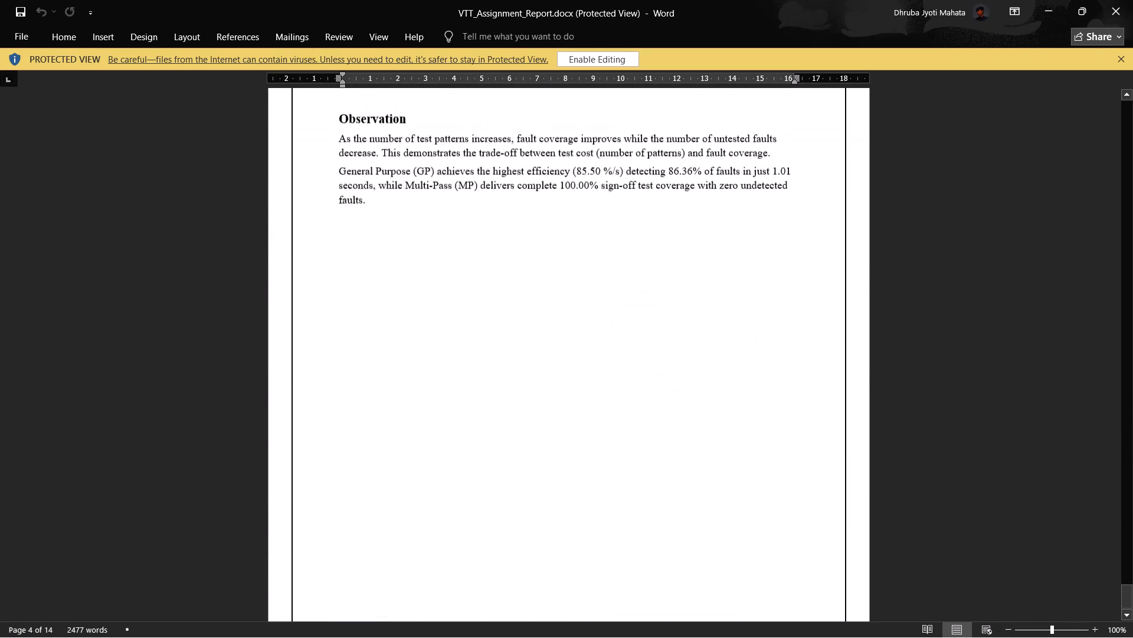